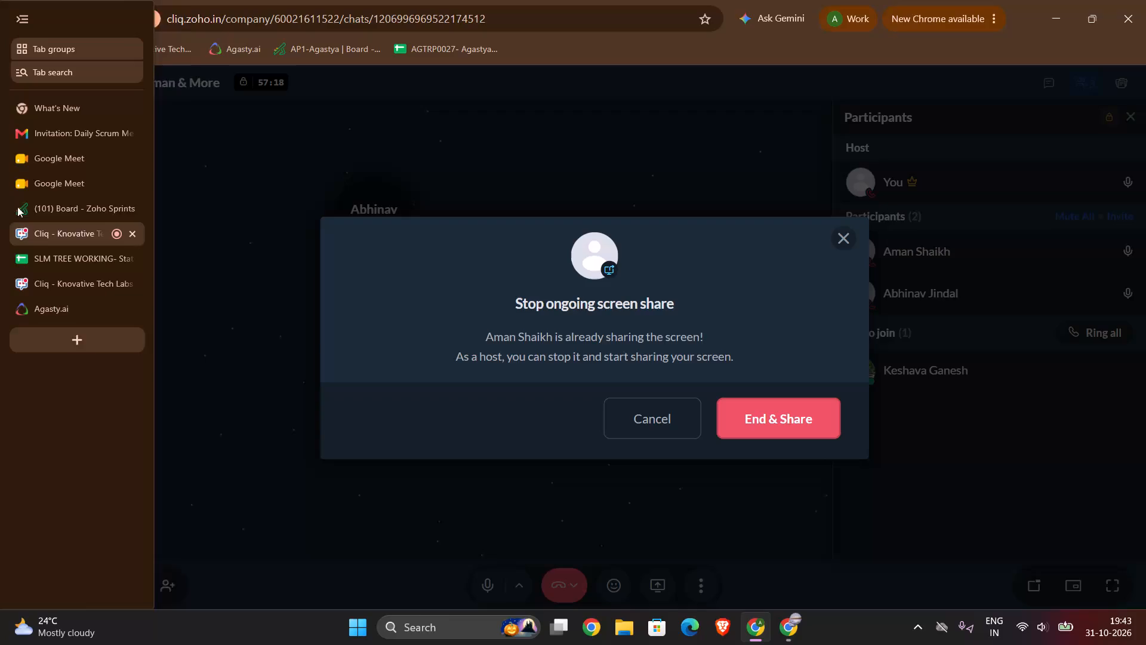
As host, stop the other participant's ongoing screen share and dismiss the prompt.
click(736, 419)
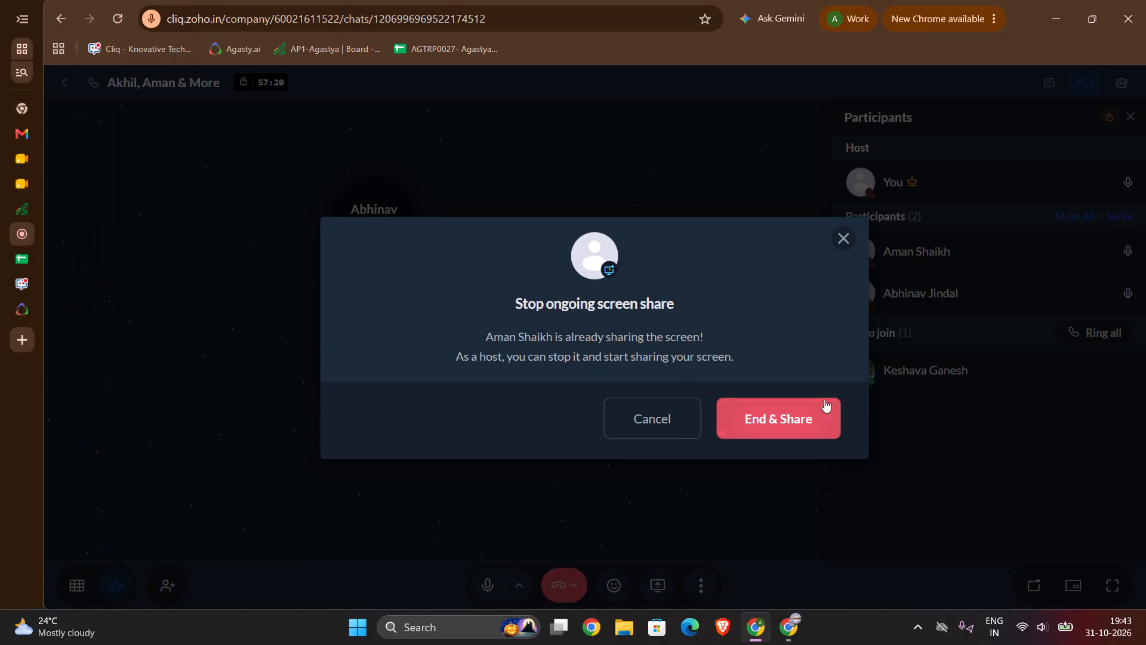
click(771, 410)
double_click(753, 413)
click(769, 420)
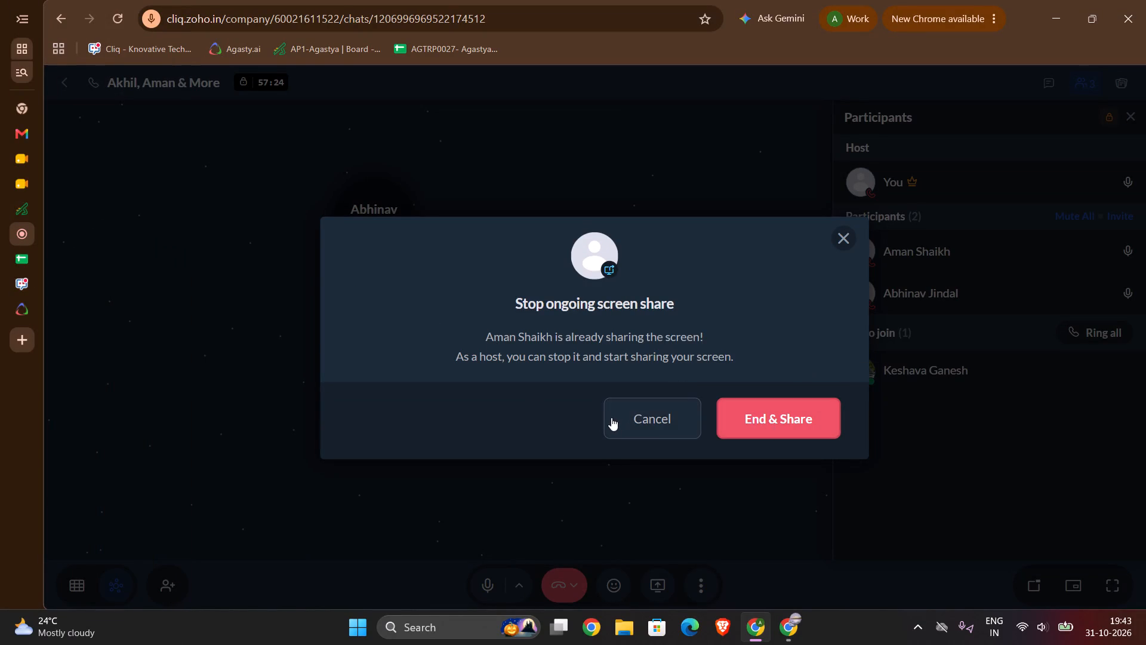
click(615, 417)
Share the entire screen in the call.
click(657, 585)
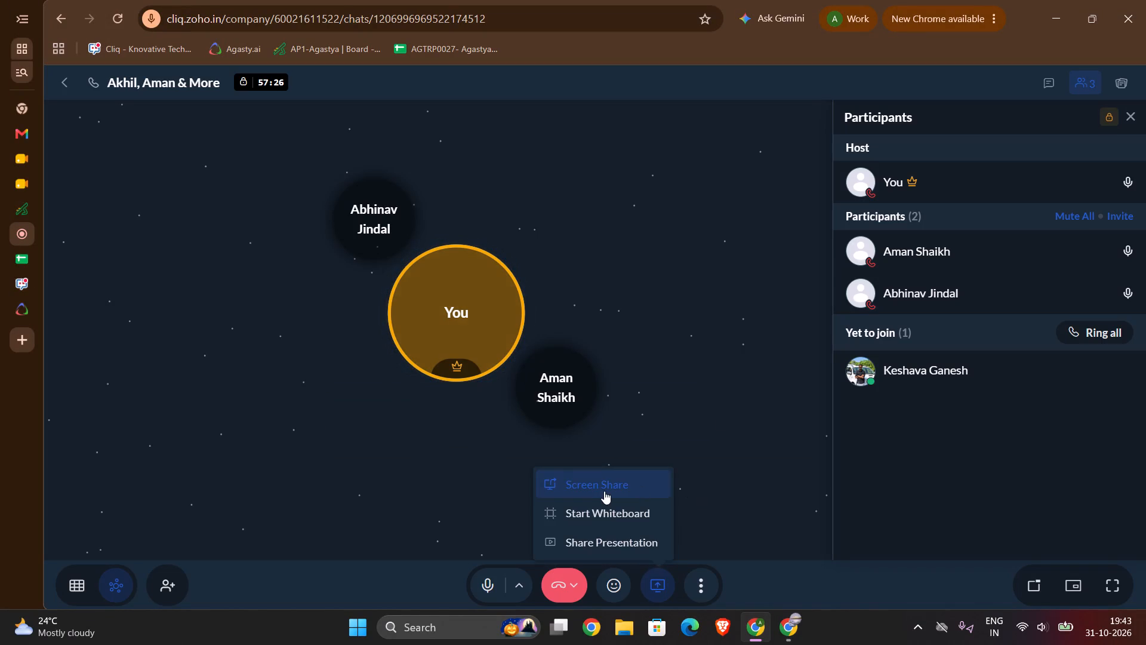
click(603, 489)
click(706, 109)
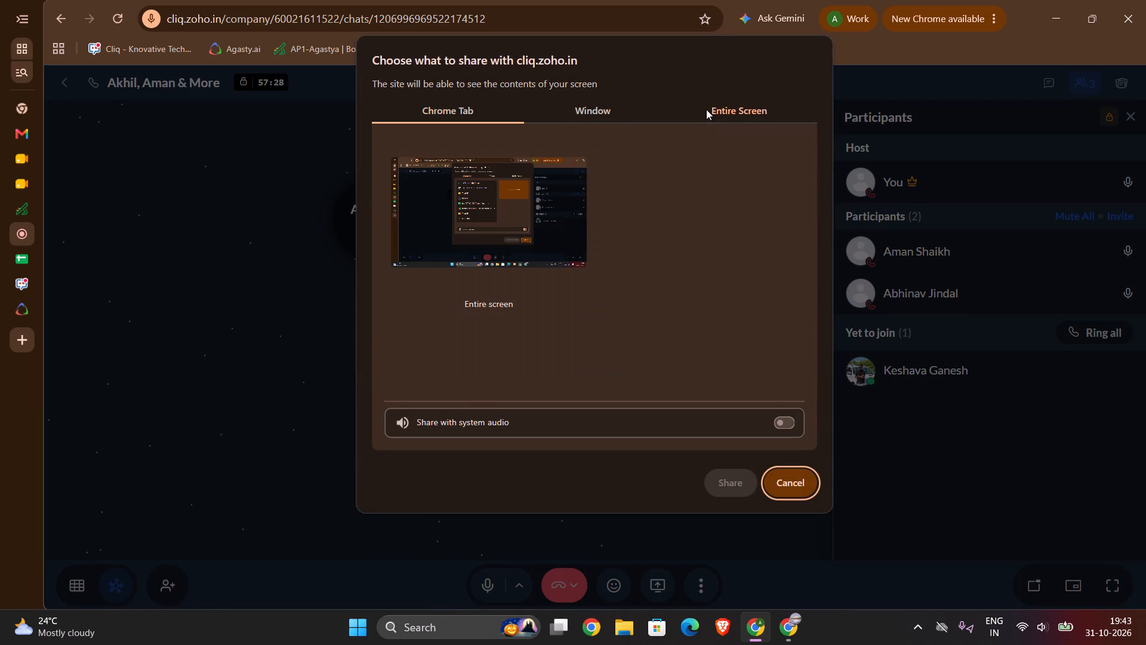
click(454, 188)
click(718, 476)
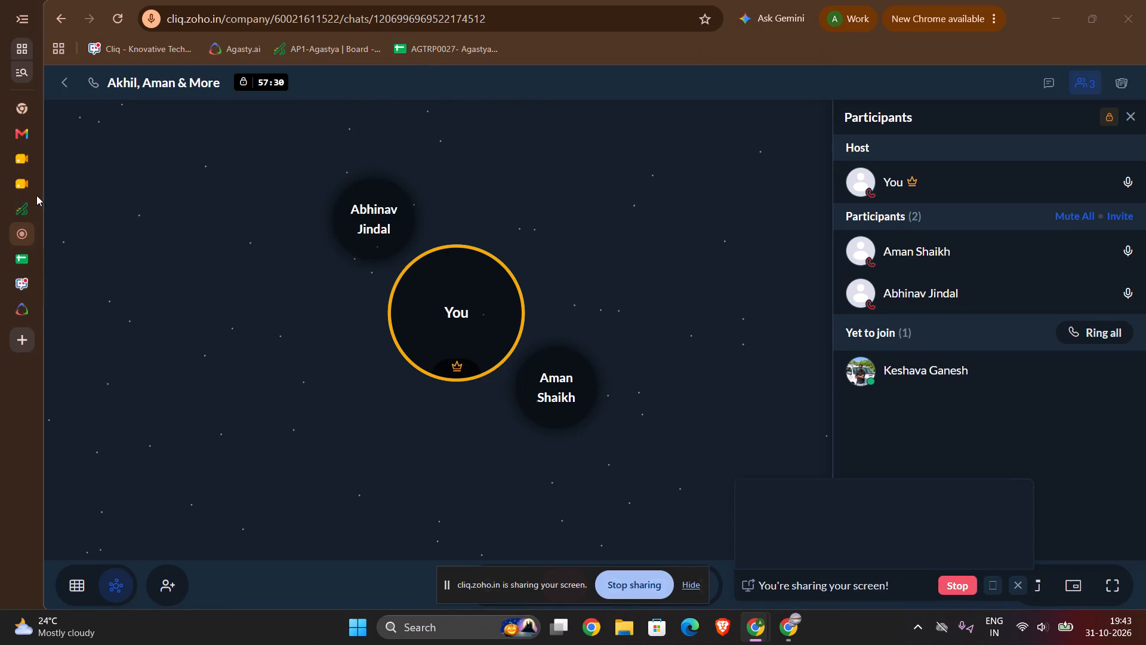
On the Agastya Sprint 11 board, open the work item "iOS - Attendance mispunch status" from the Testing column.
click(23, 206)
scroll(593, 322, down, 1)
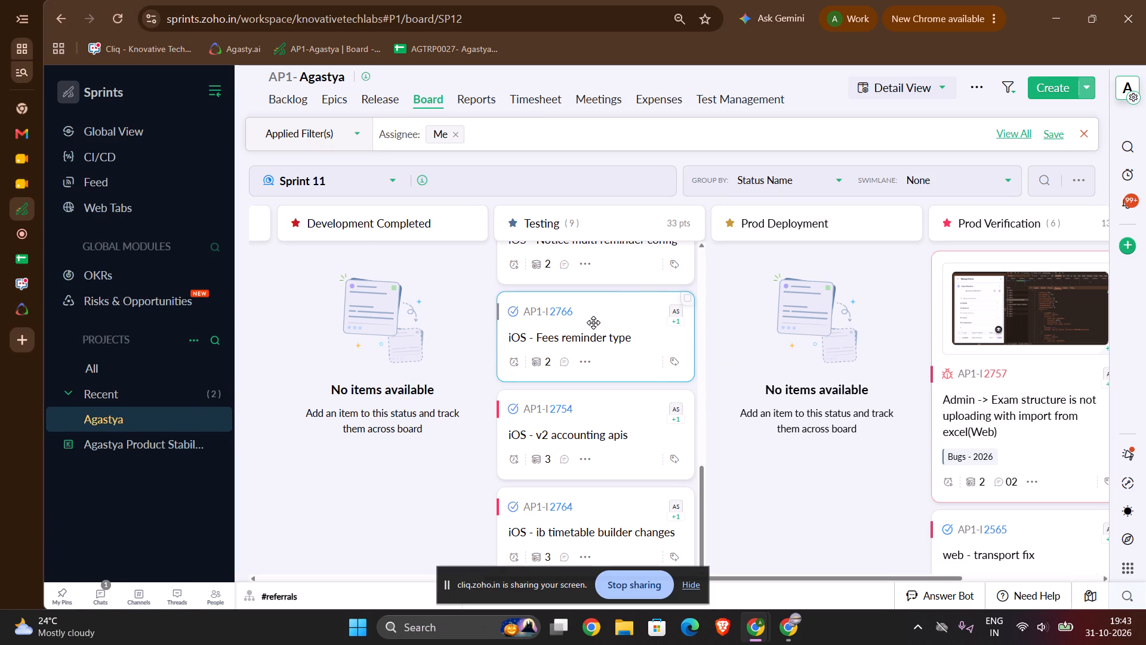
scroll(593, 322, down, 1)
scroll(575, 337, up, 1)
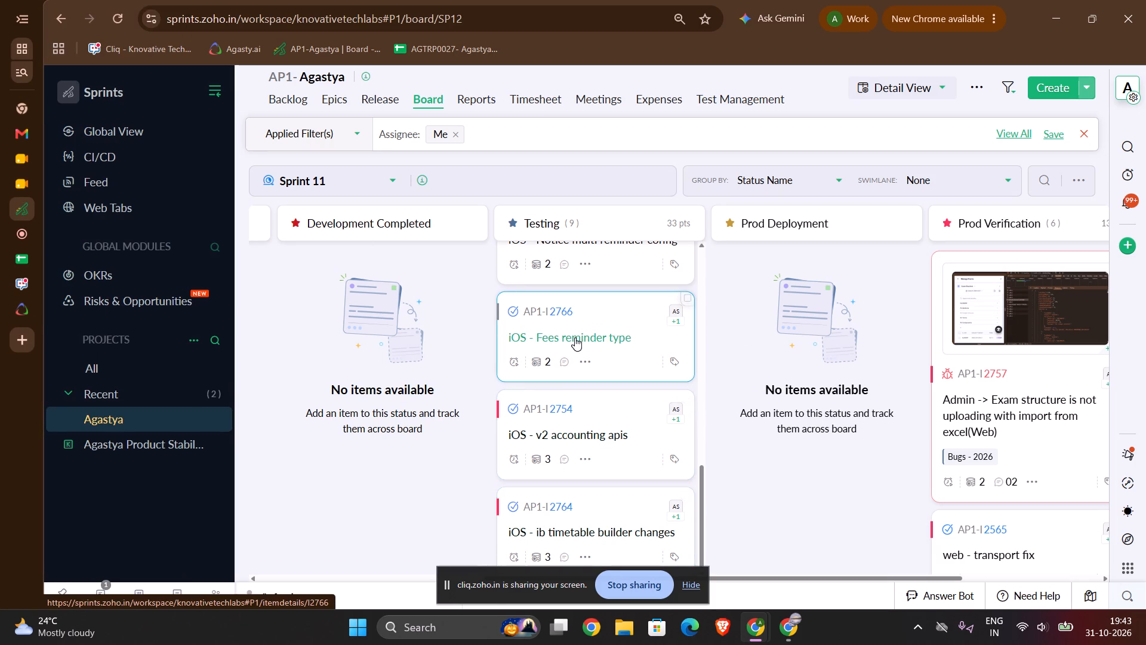
scroll(575, 337, up, 2)
click(586, 314)
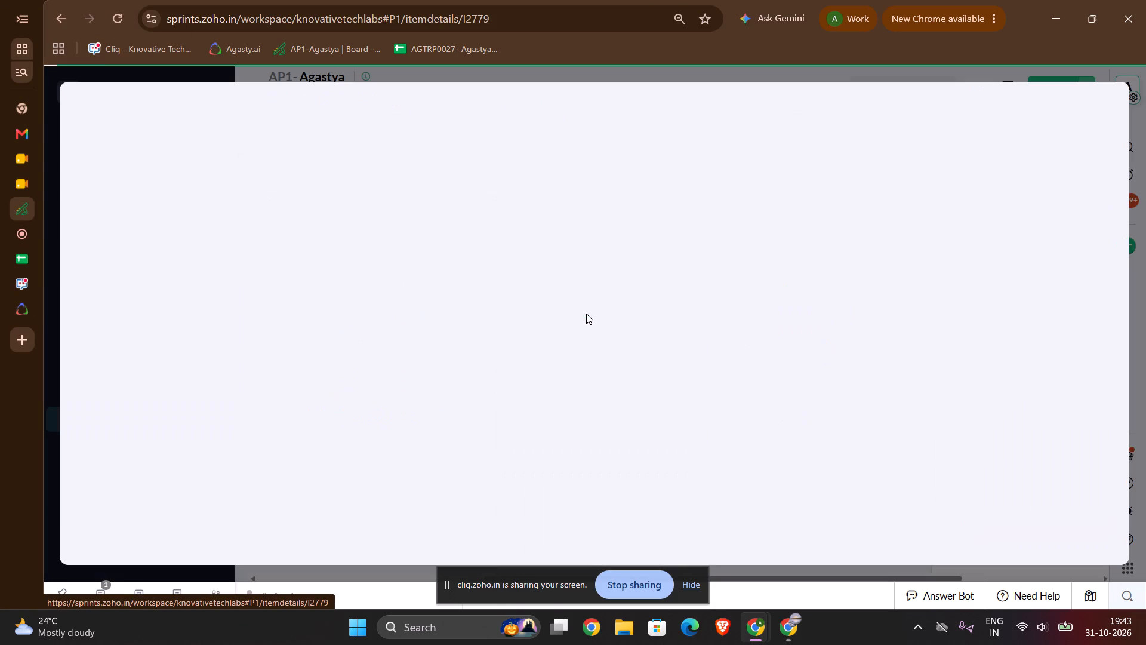
Examine which sprints are offered as the Associated Sprint for the attendance mispunch item, without changing it.
click(575, 274)
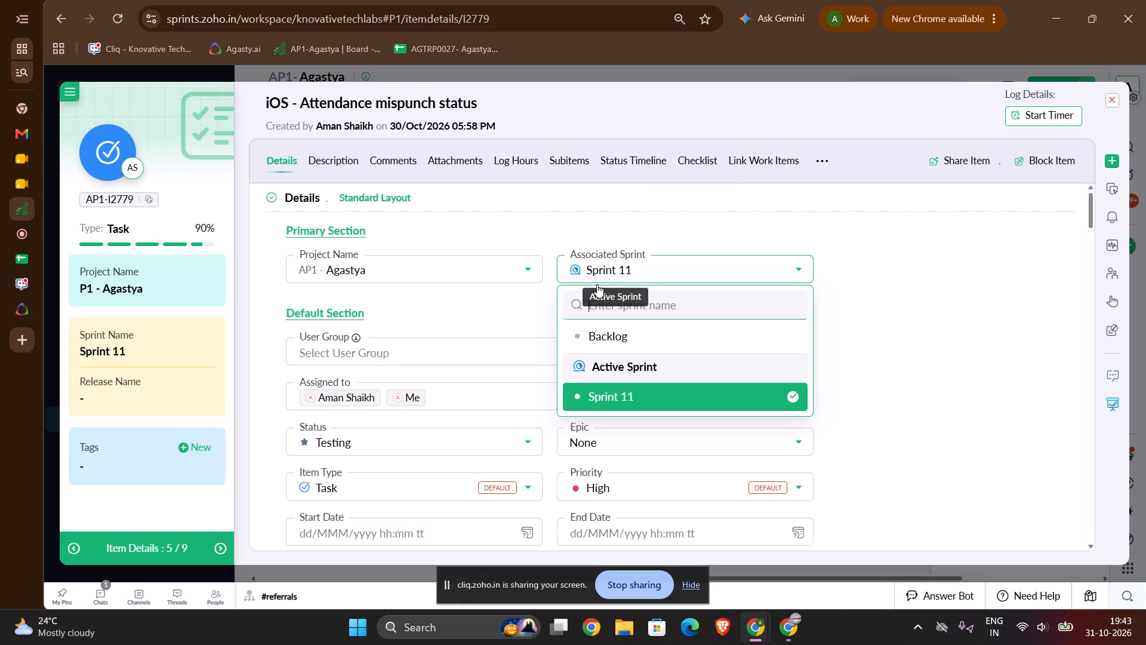
scroll(588, 342, up, 1)
scroll(588, 342, down, 2)
scroll(588, 342, up, 1)
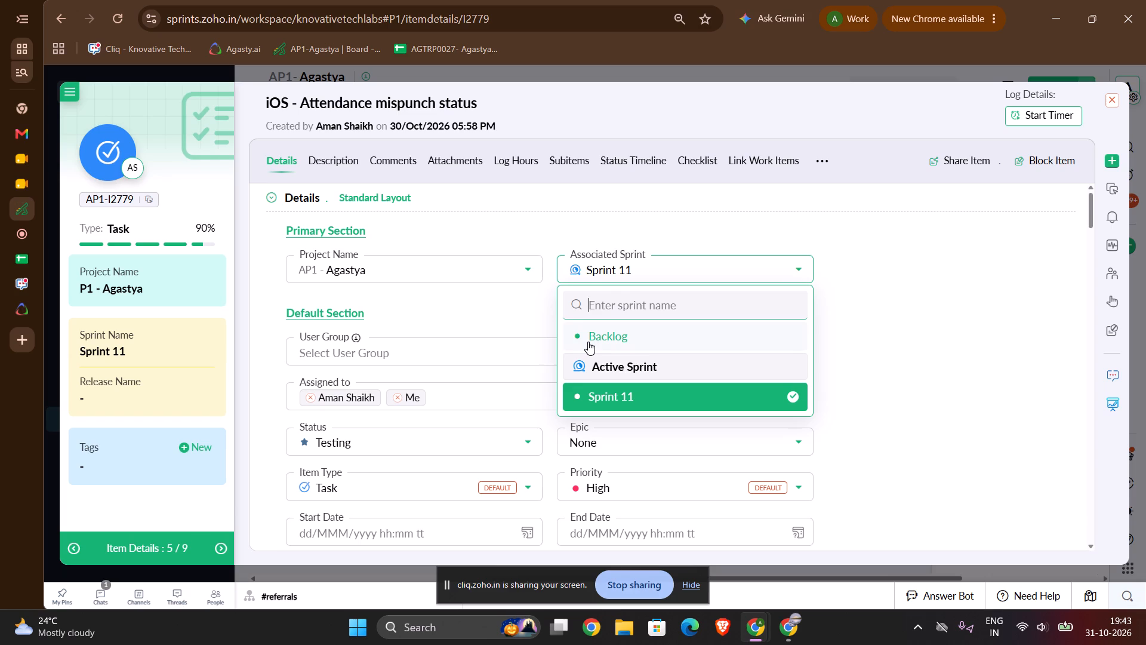
scroll(588, 342, up, 1)
scroll(640, 317, up, 2)
scroll(622, 351, down, 1)
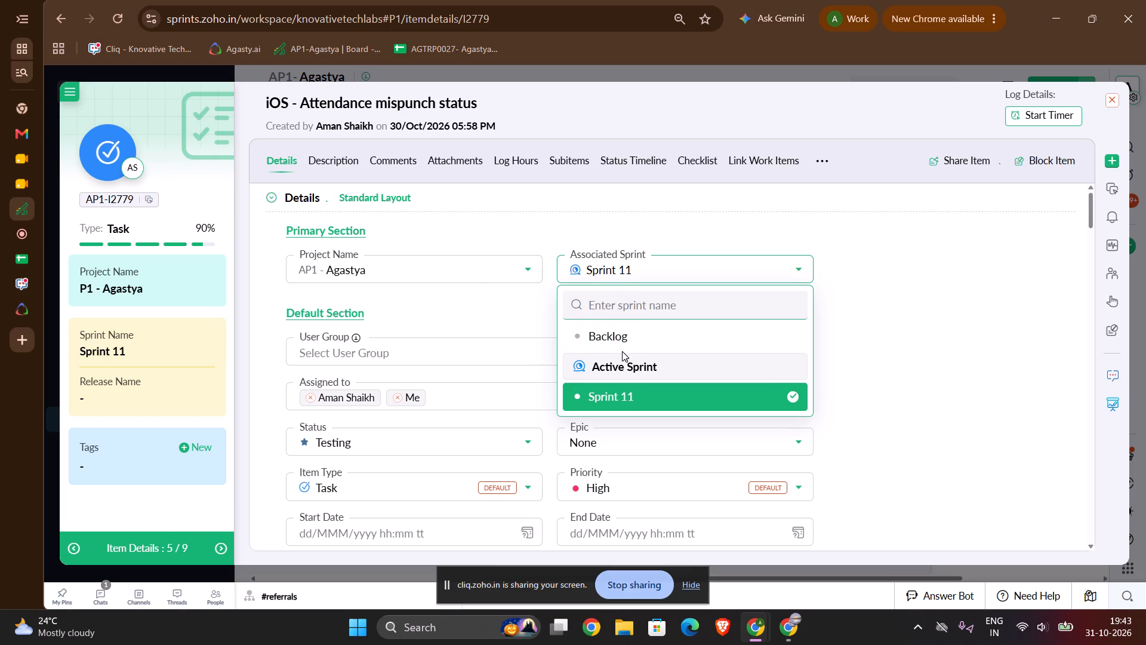
scroll(622, 351, down, 1)
scroll(603, 344, up, 1)
click(439, 294)
In the Cliq chats, open the direct conversation with the colleague asked for next sprint access and check its latest messages.
click(45, 231)
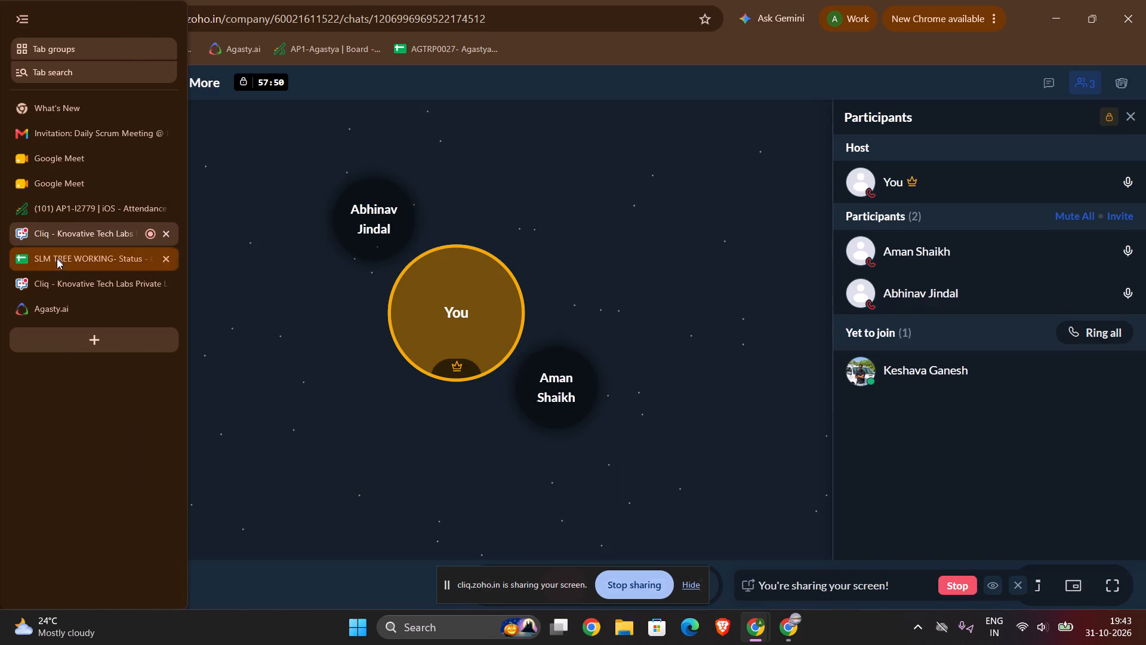
click(46, 278)
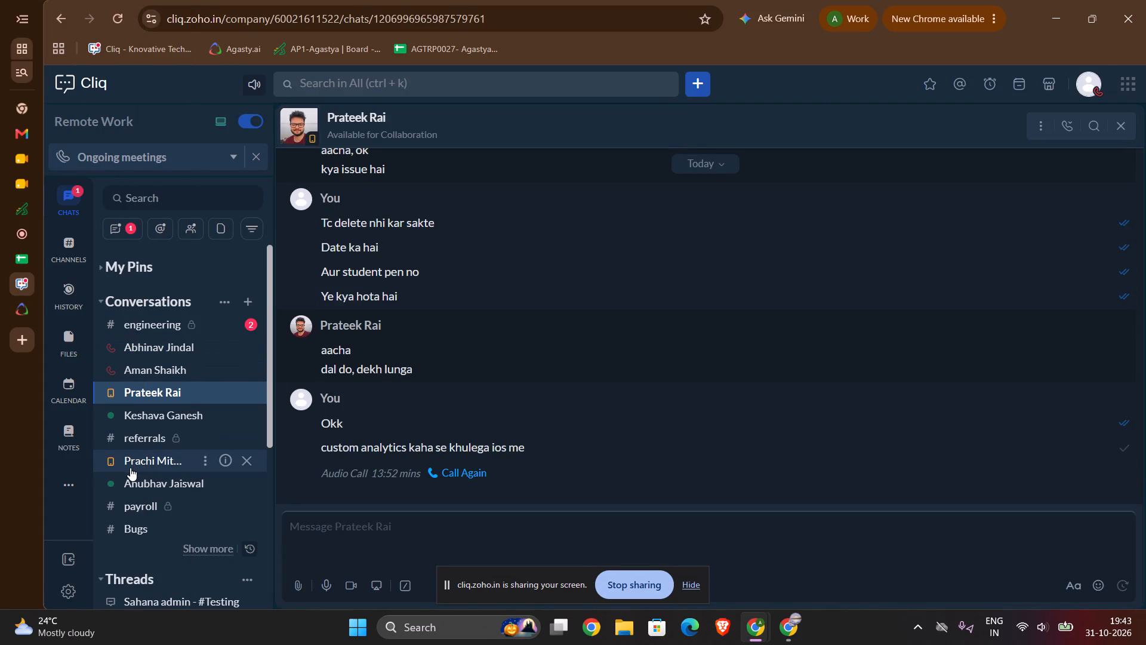
click(130, 468)
scroll(461, 457, down, 2)
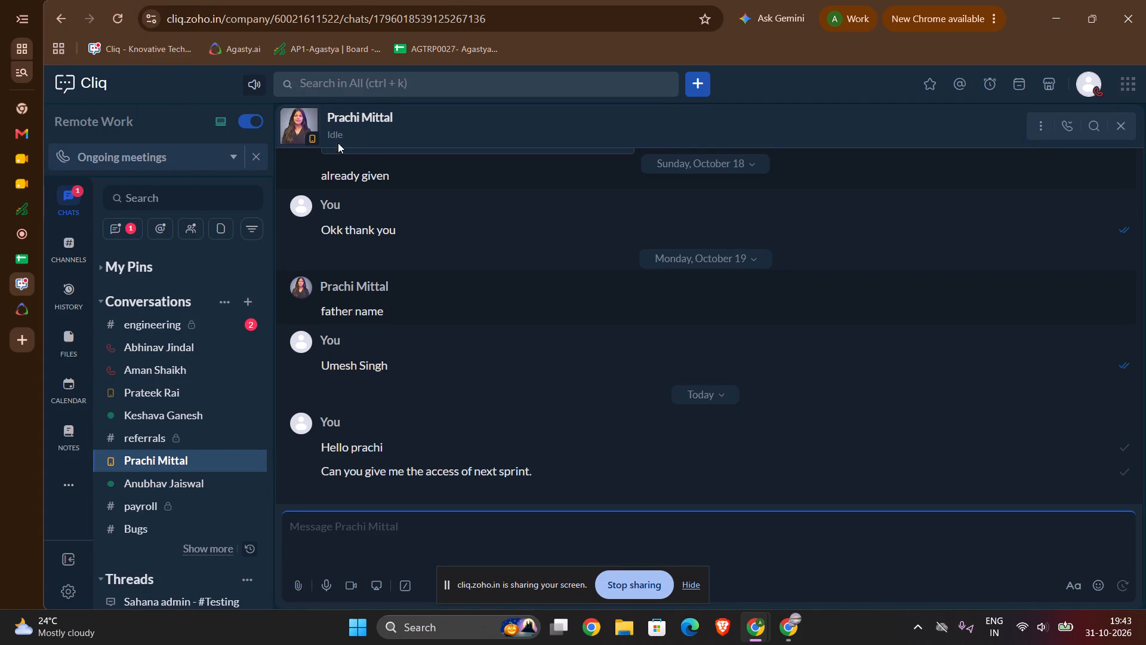
scroll(336, 379, down, 2)
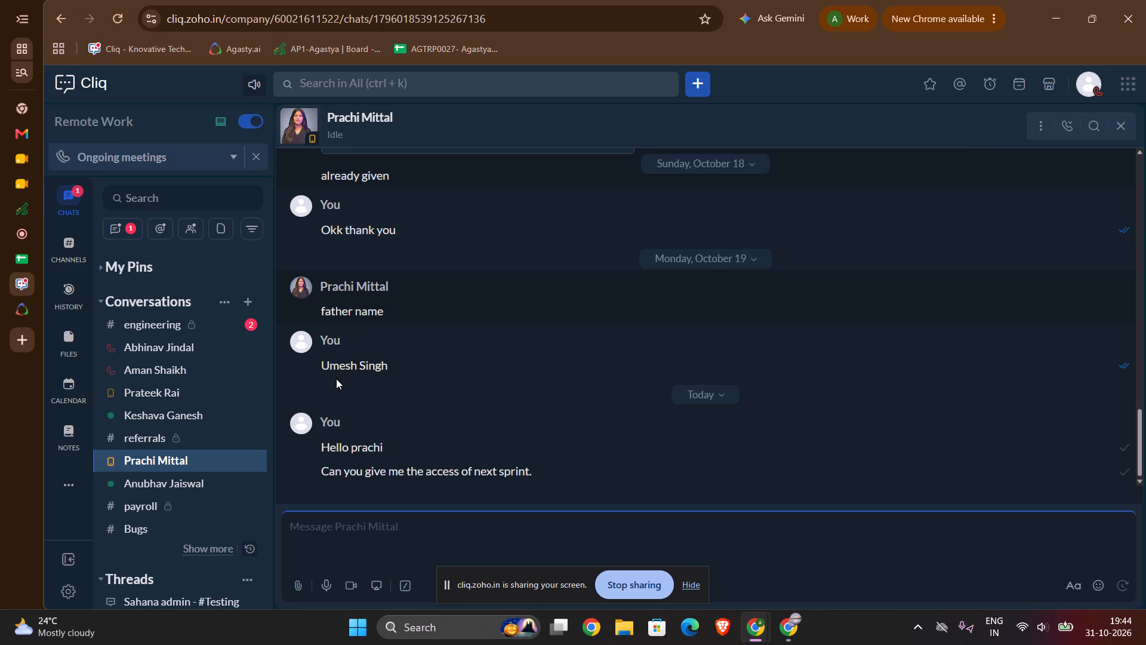
scroll(336, 379, down, 1)
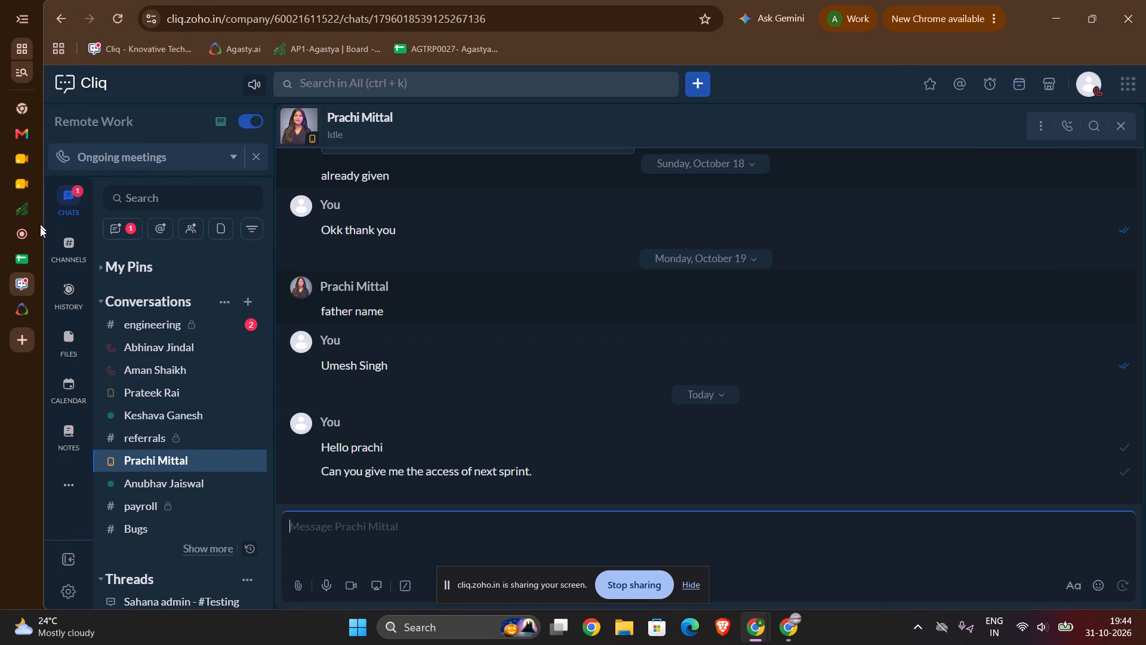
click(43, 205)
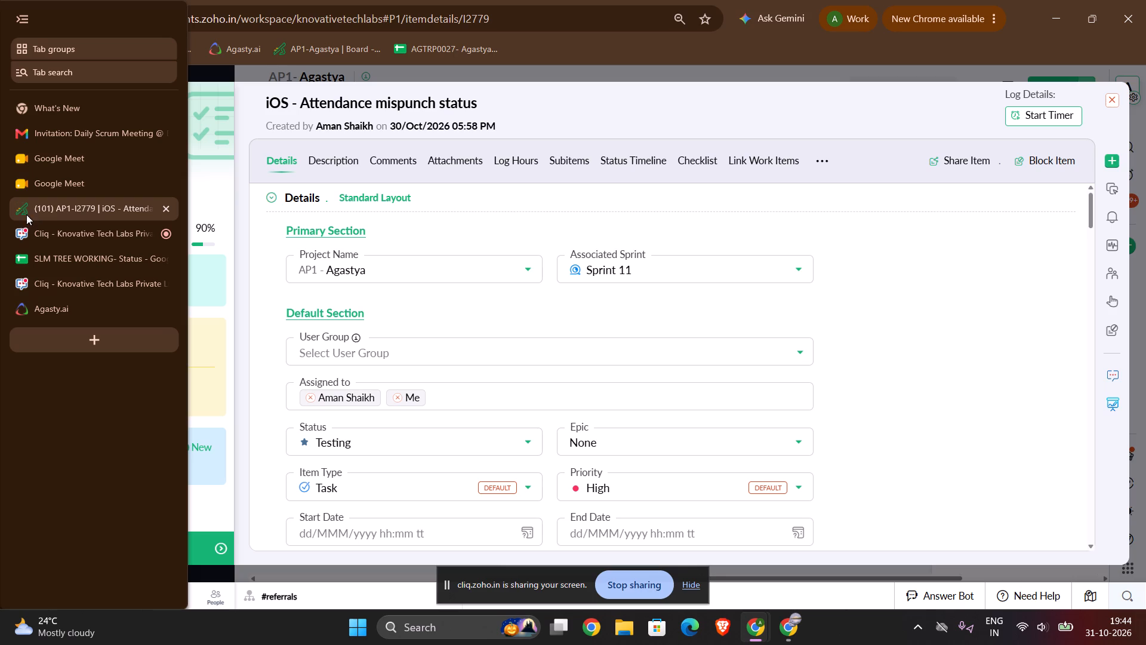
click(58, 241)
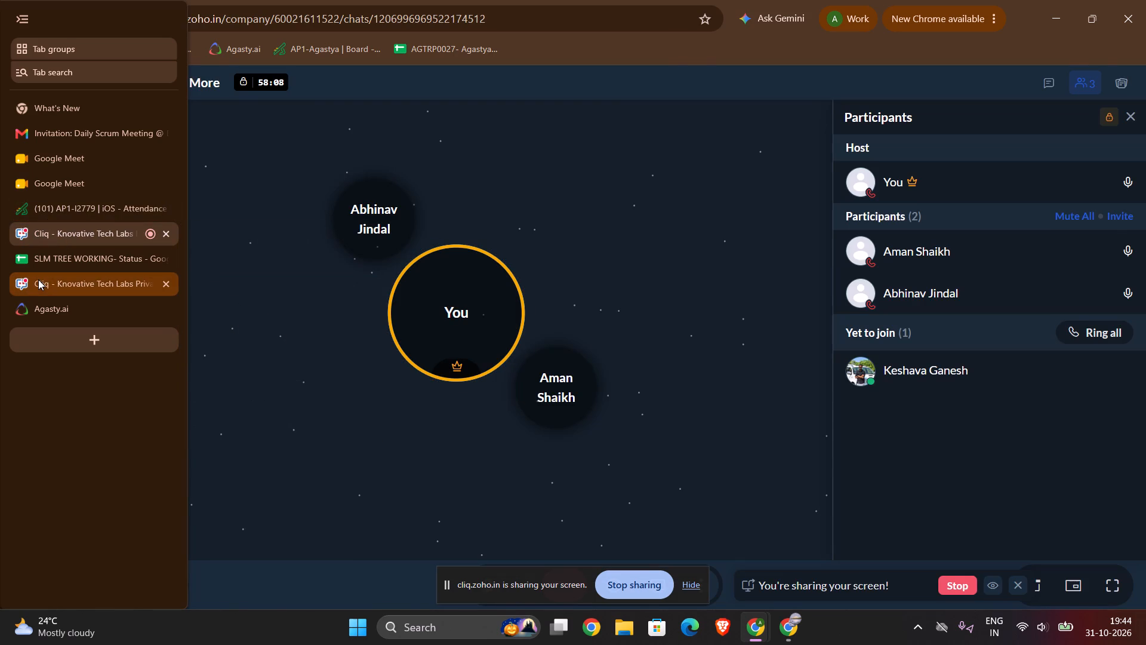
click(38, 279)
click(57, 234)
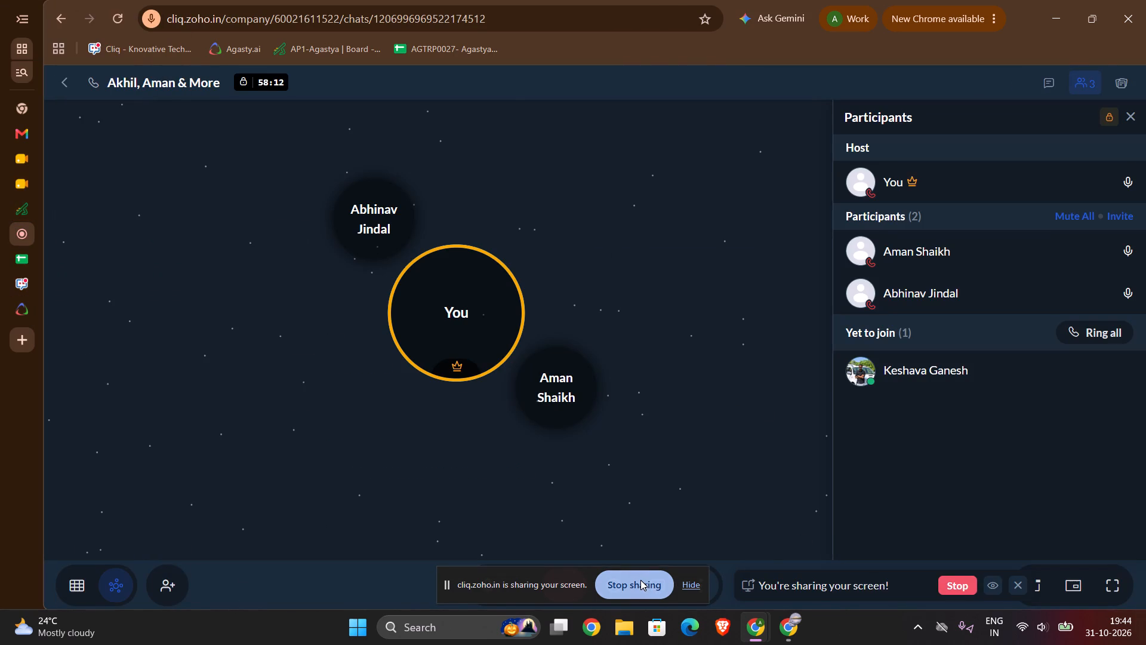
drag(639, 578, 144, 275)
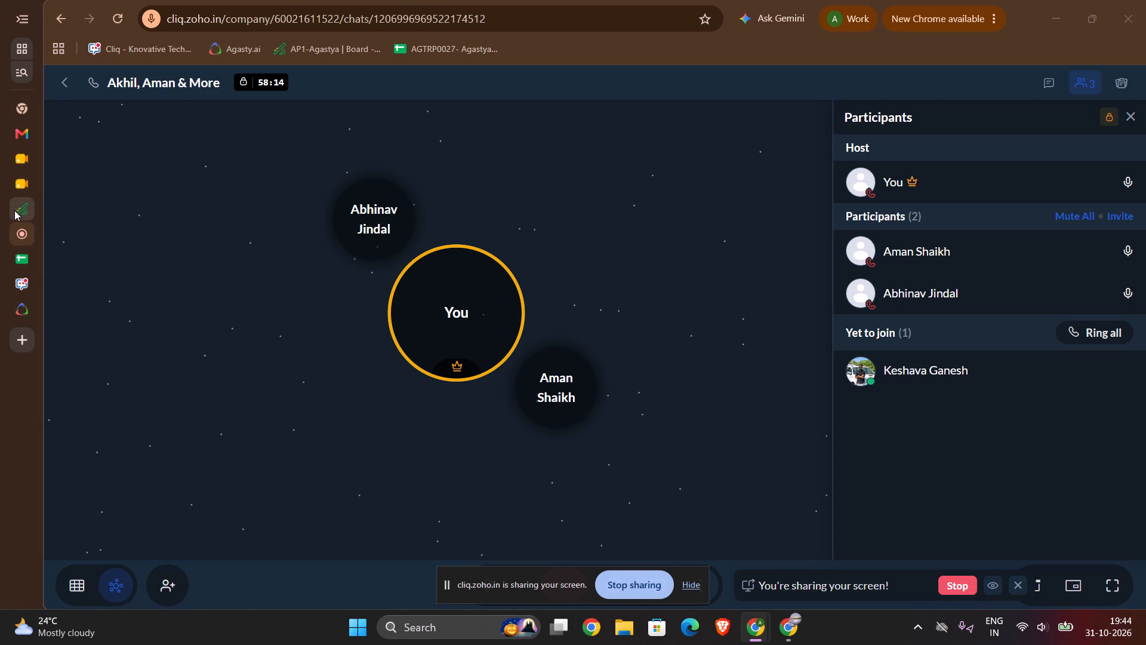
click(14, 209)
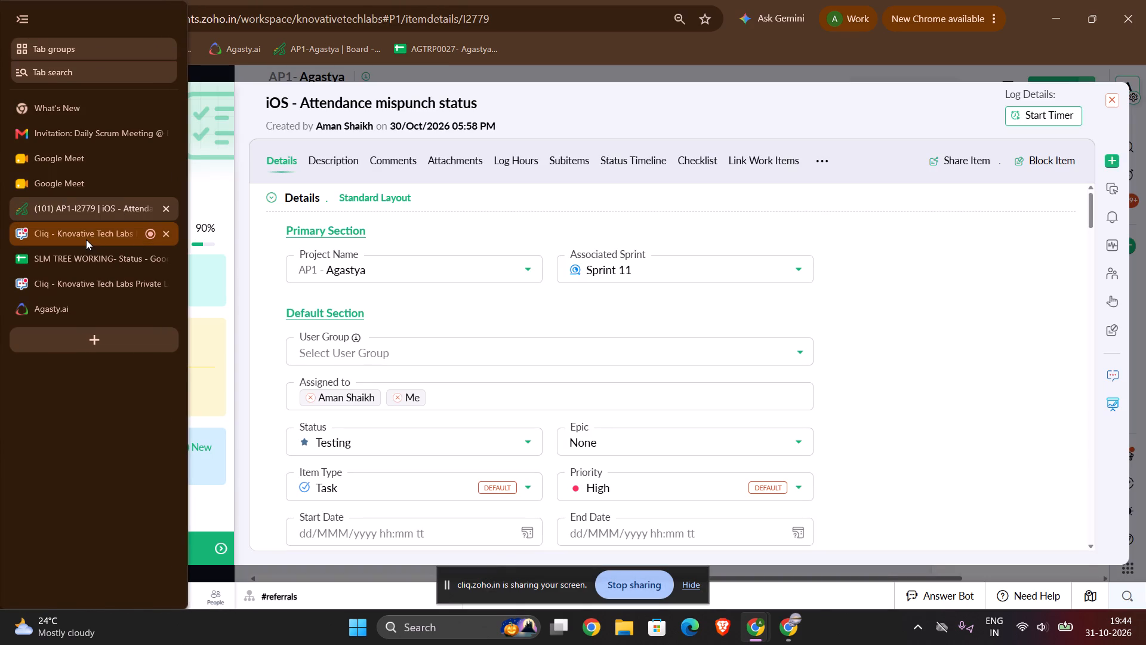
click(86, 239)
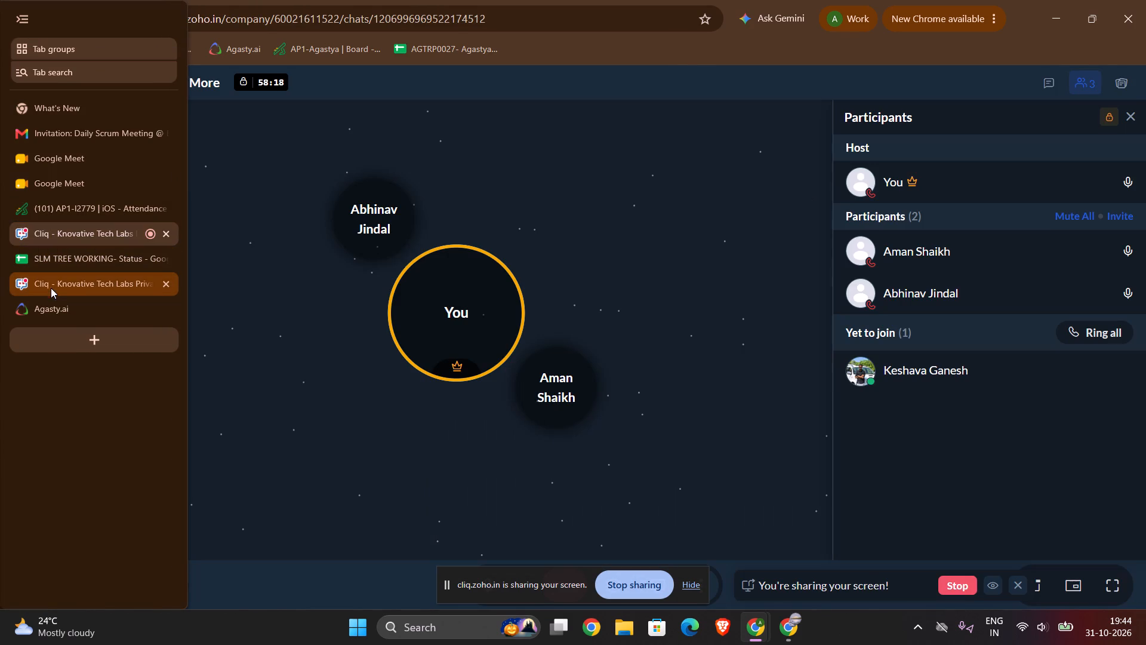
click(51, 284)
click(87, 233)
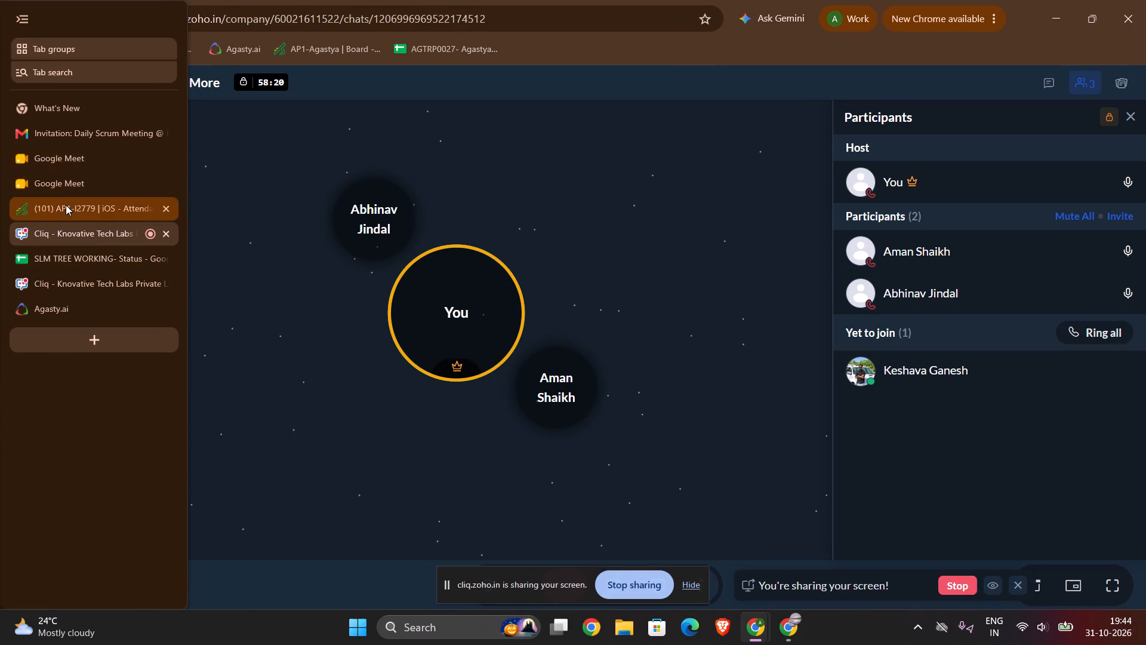
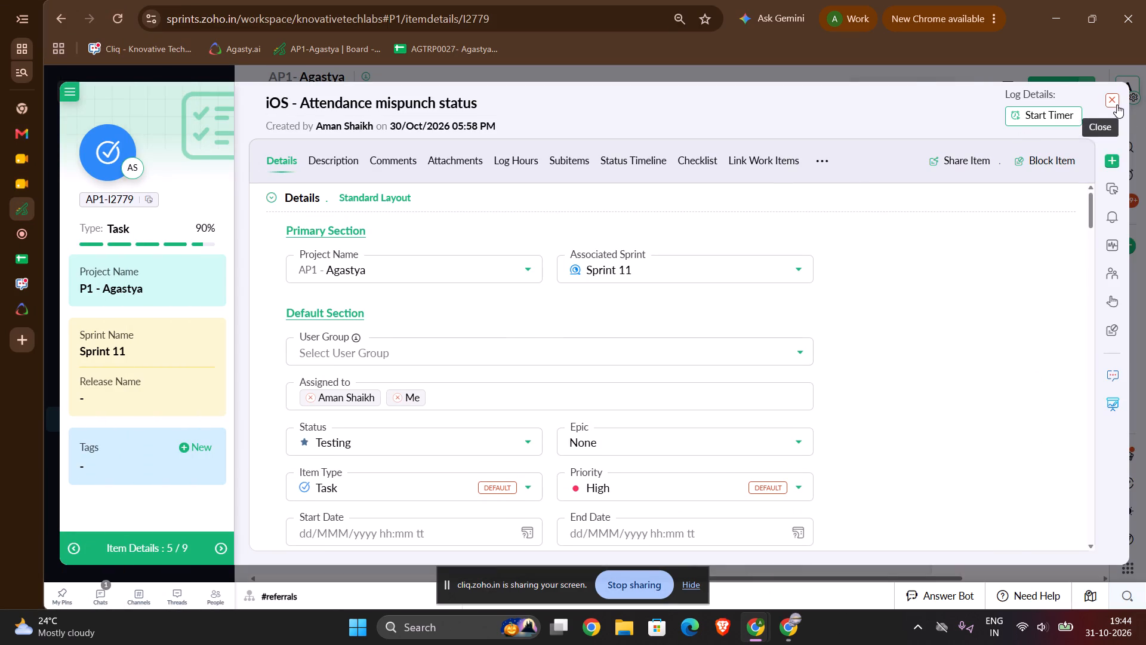
Return from the attendance mispunch item to the Sprint 11 board and look across the Testing, Prod Deployment and Prod Verification columns.
scroll(593, 309, down, 1)
scroll(593, 309, up, 1)
scroll(593, 309, left, 1)
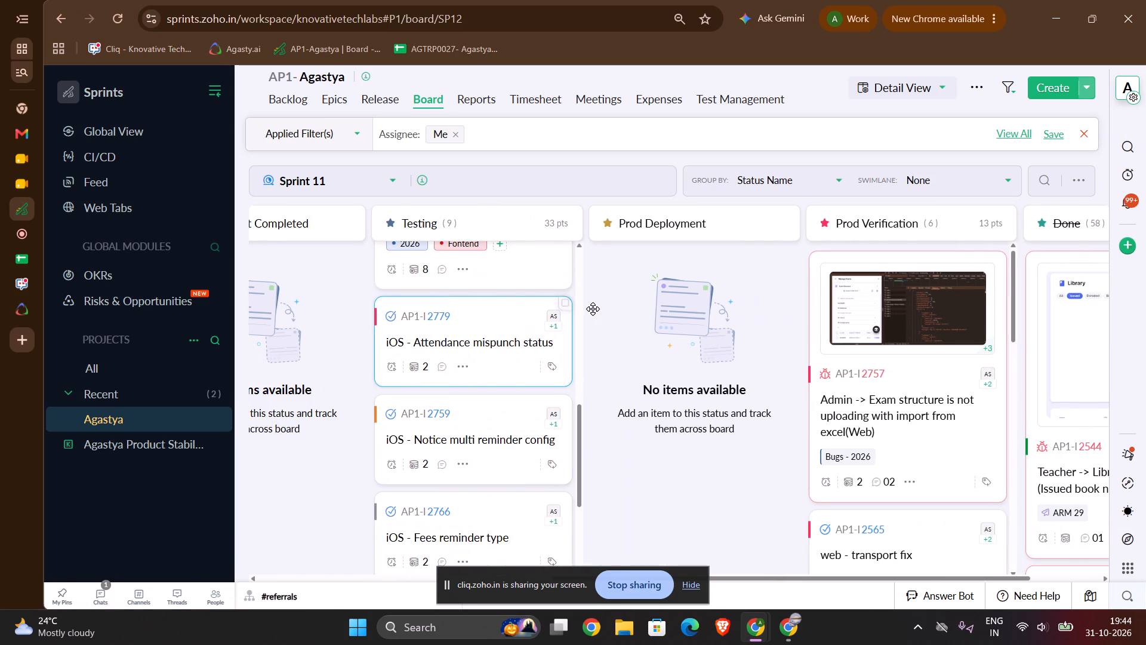
scroll(593, 309, left, 1)
scroll(426, 342, left, 1)
drag(365, 325, 378, 317)
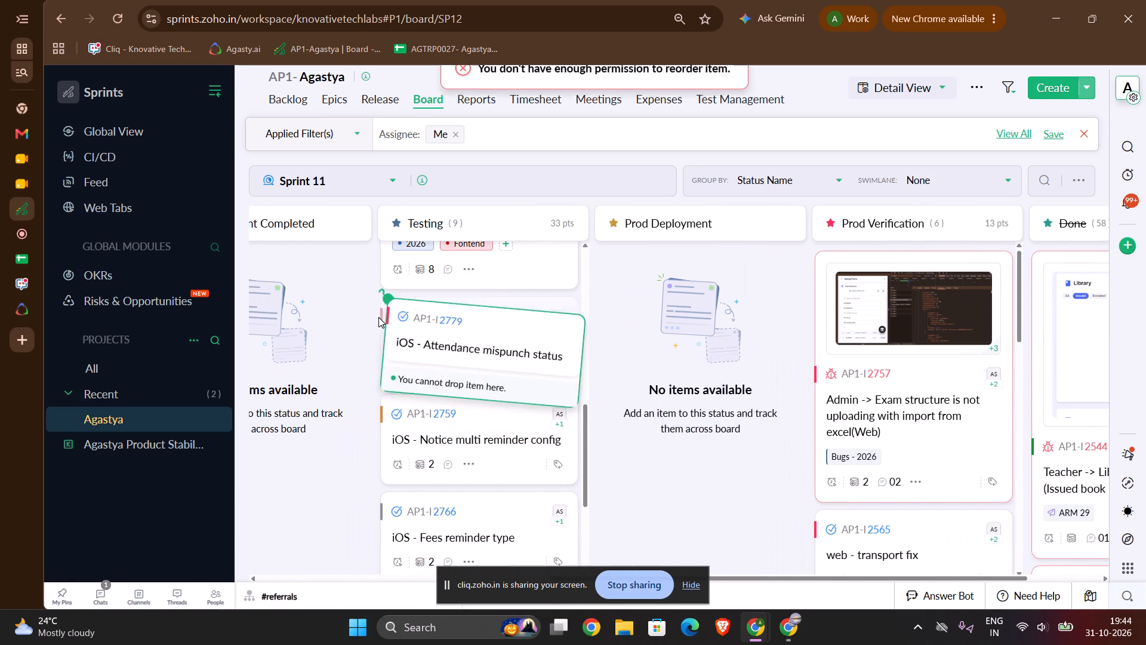
scroll(436, 336, left, 1)
scroll(384, 341, left, 1)
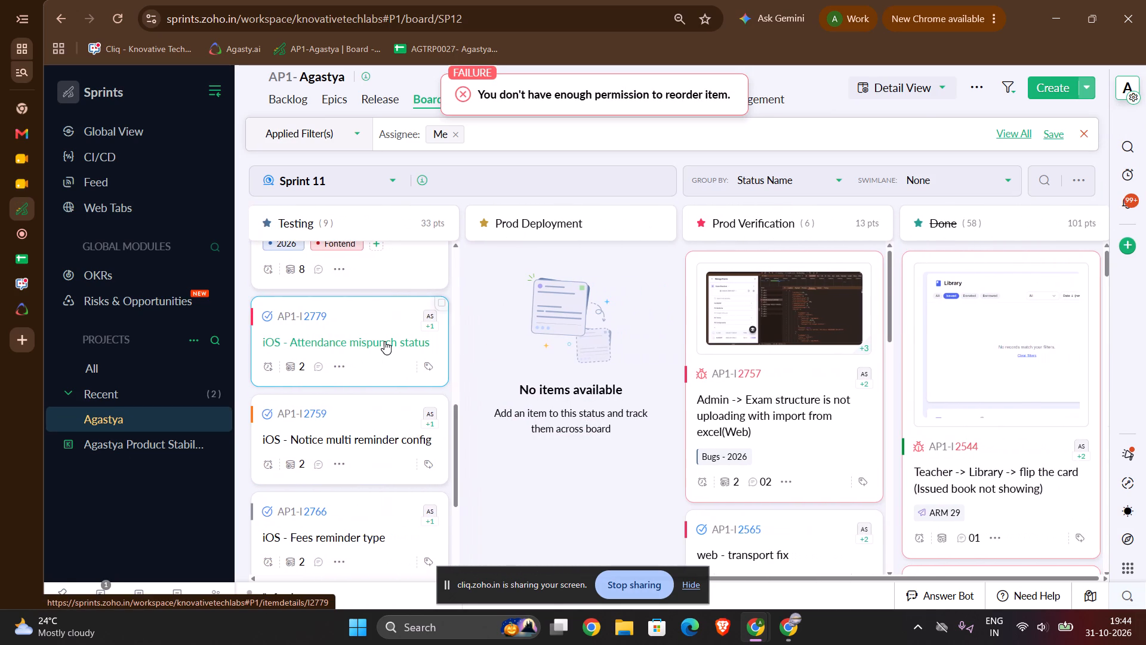
Open the work item "iOS - Notice multi reminder config" from the Testing column.
scroll(384, 341, down, 1)
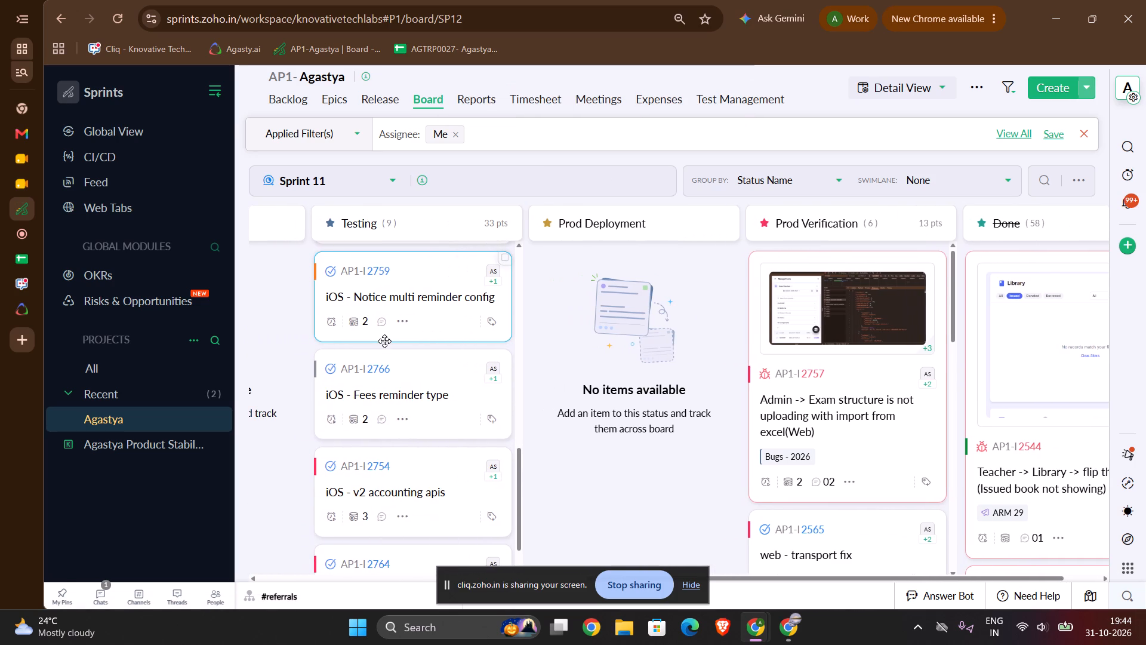
scroll(384, 341, down, 1)
scroll(384, 341, up, 1)
click(401, 312)
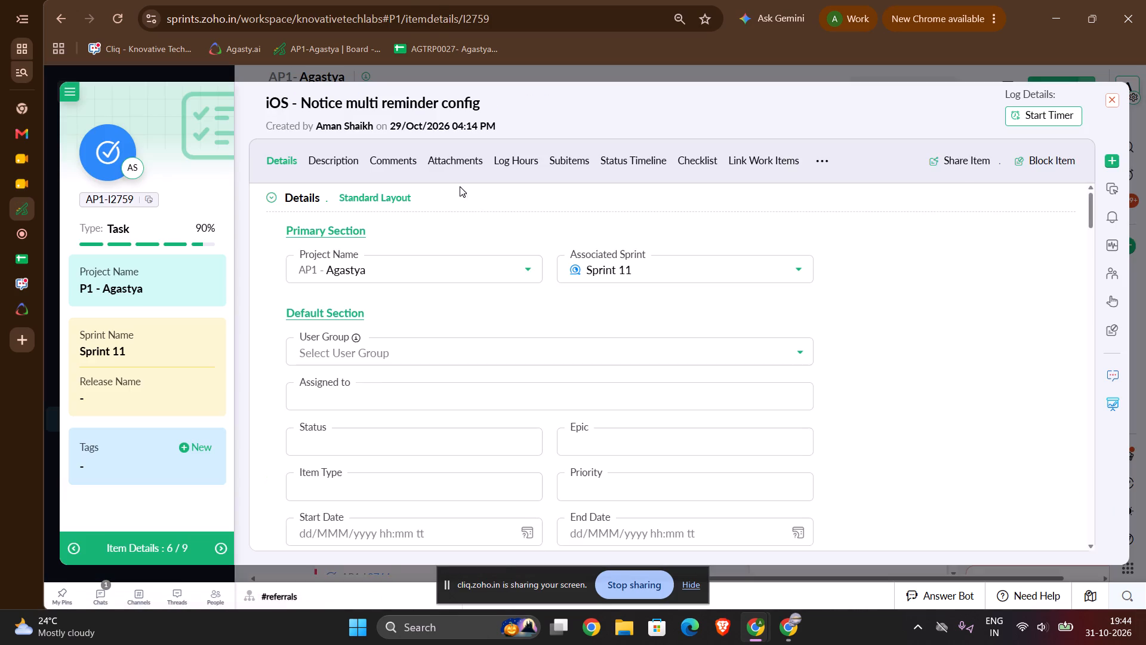
Review the description and detail fields of the notice multi reminder item, and close it without changes.
click(344, 160)
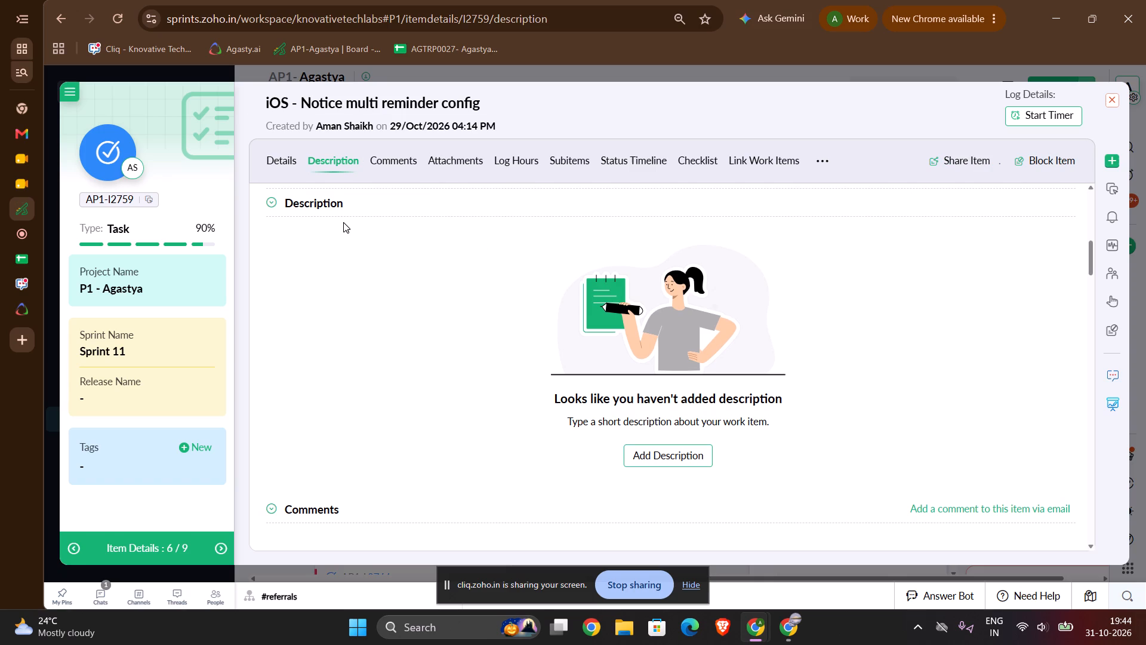
scroll(343, 222, up, 3)
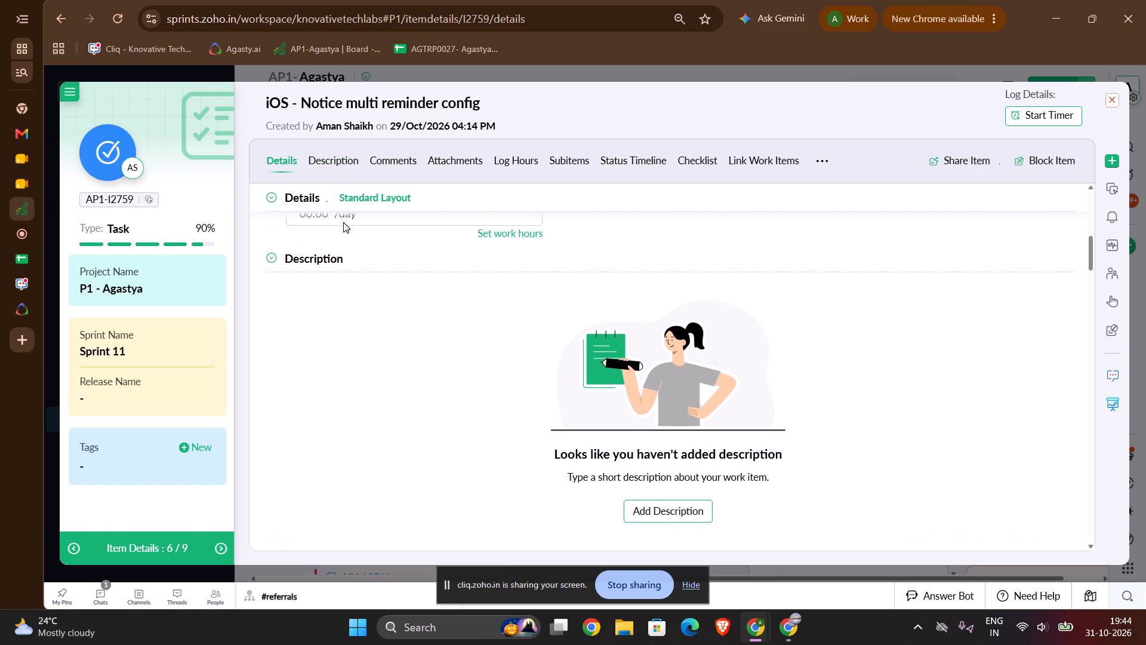
scroll(343, 222, up, 2)
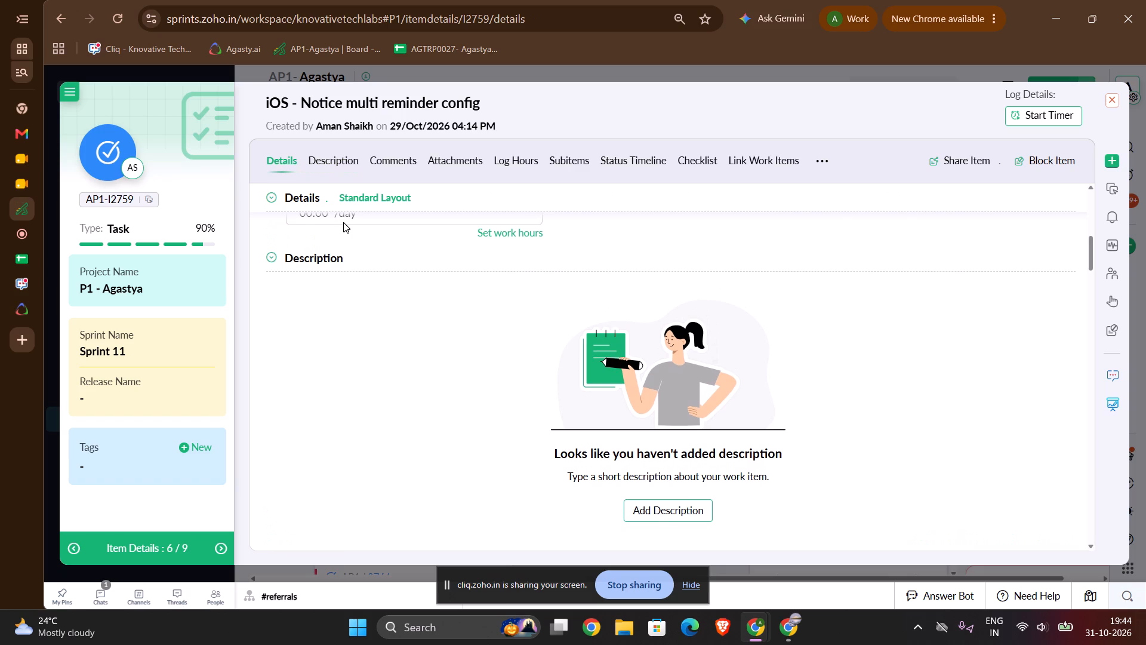
scroll(343, 222, up, 2)
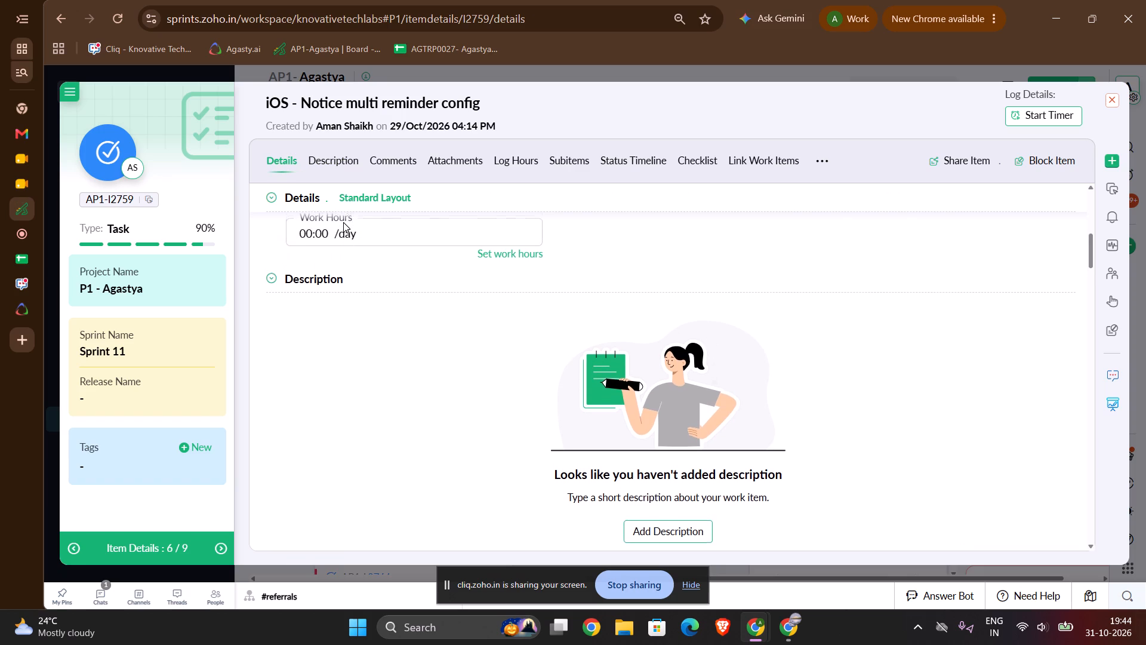
scroll(343, 222, up, 2)
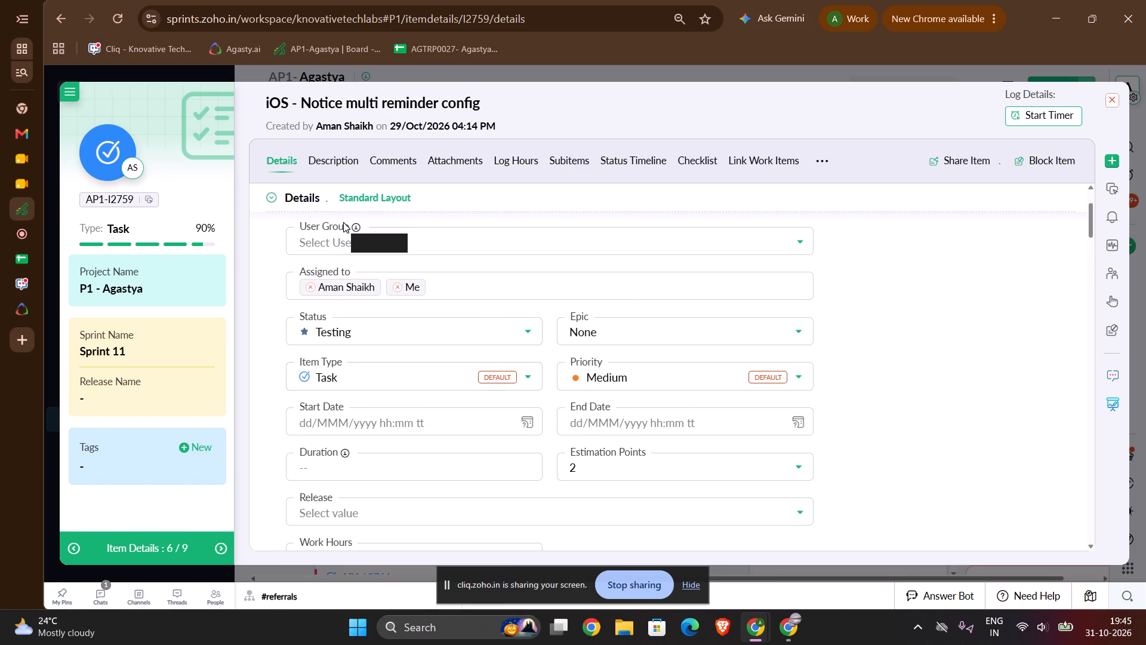
click(326, 166)
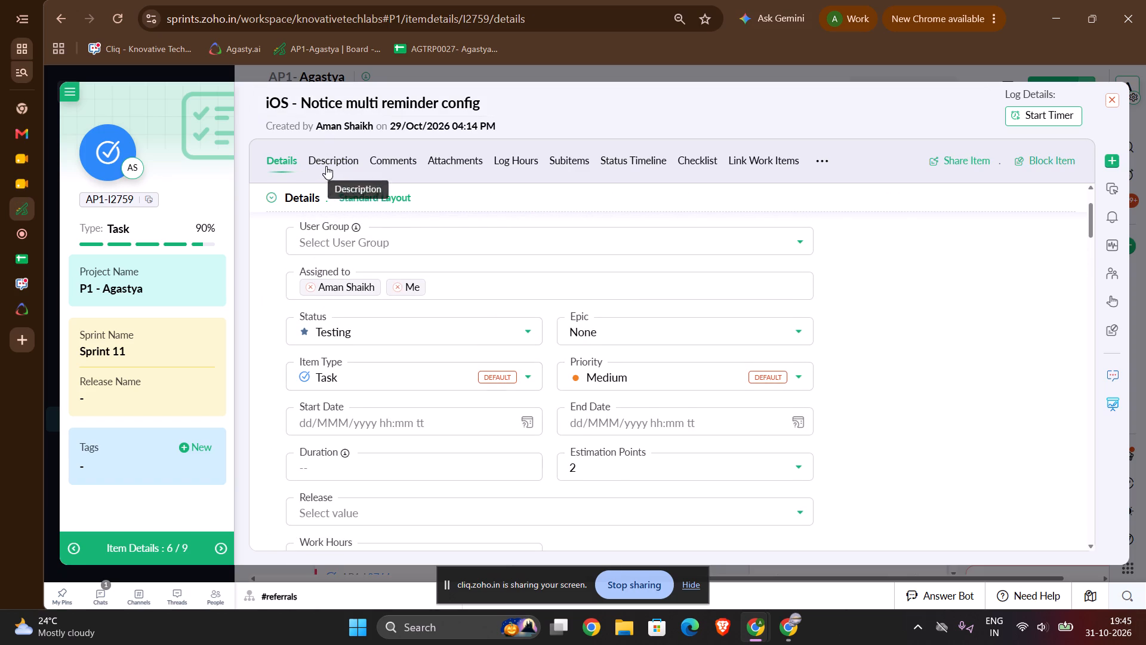
scroll(384, 262, up, 2)
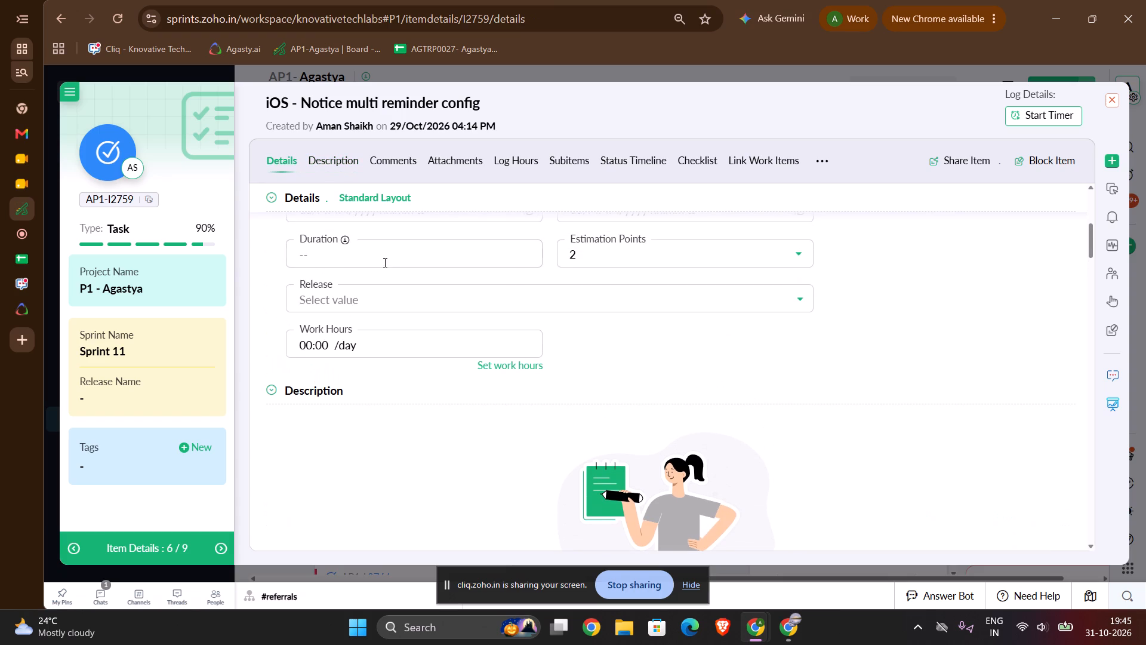
click(329, 156)
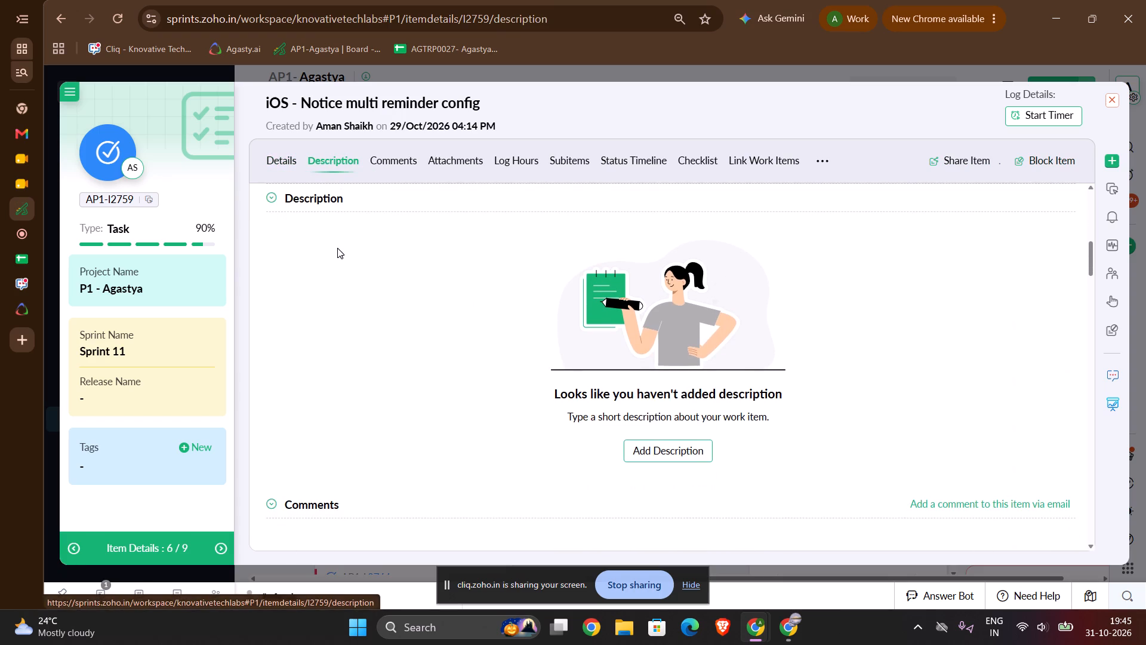
scroll(337, 248, up, 1)
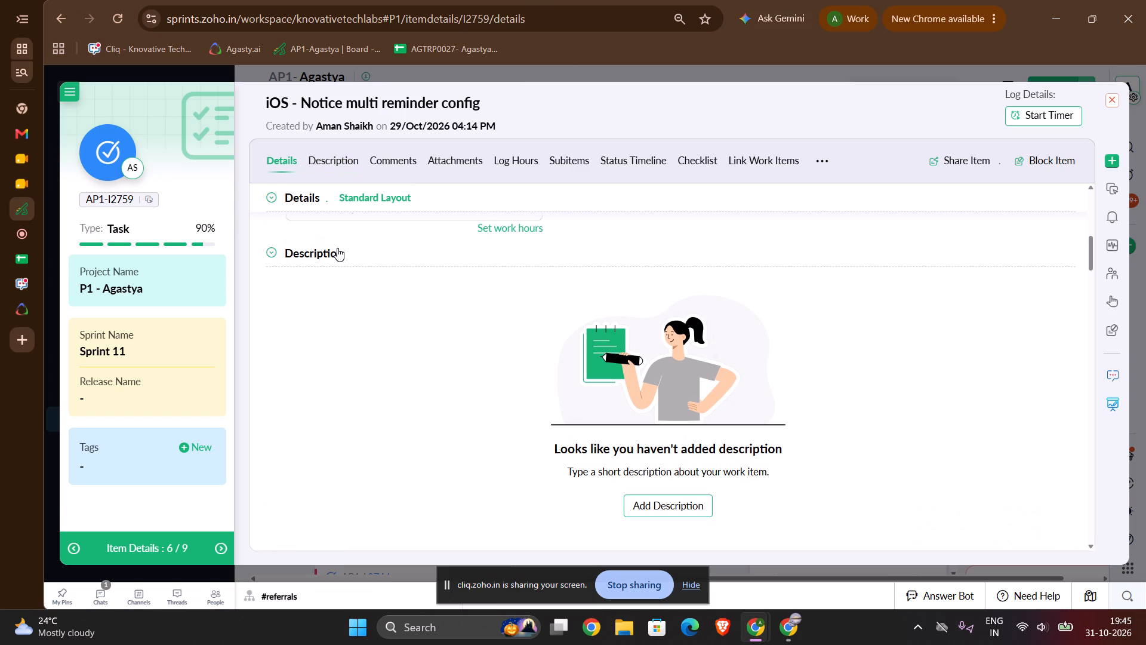
click(1106, 98)
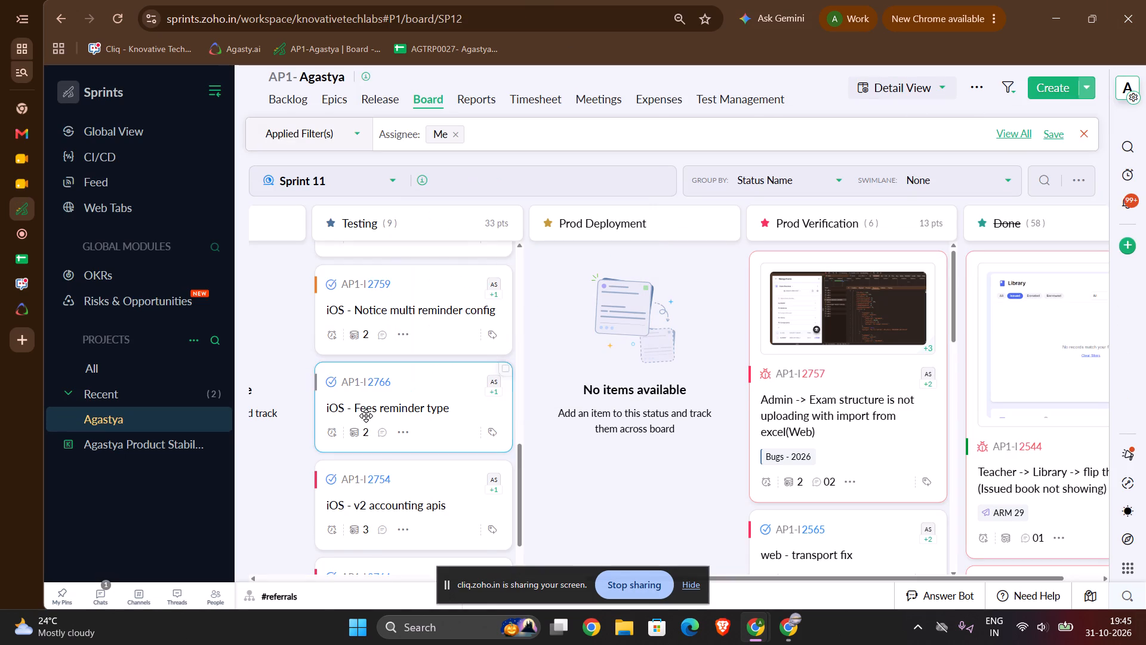
Open the work item "iOS - v2 accounting apis" from the Testing column for a brief check and close it.
scroll(366, 416, down, 2)
click(363, 434)
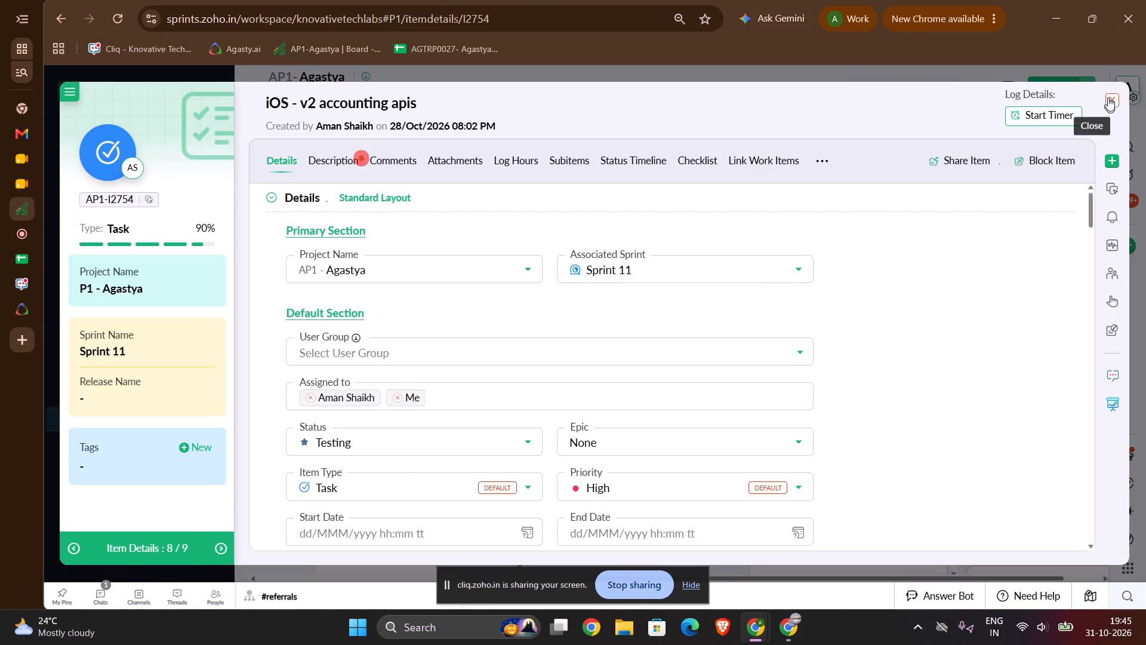
click(1110, 97)
Look through the iOS task cards in the Testing column, from the attendance mispunch item to the timetable builder item.
scroll(328, 377, up, 1)
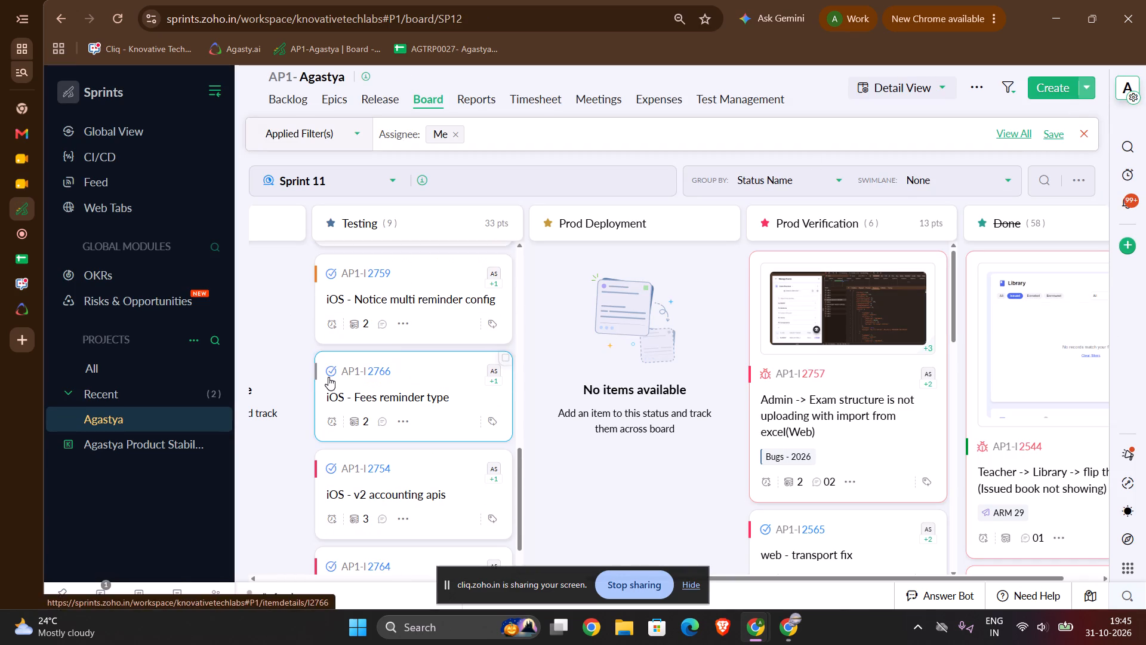
scroll(328, 377, up, 3)
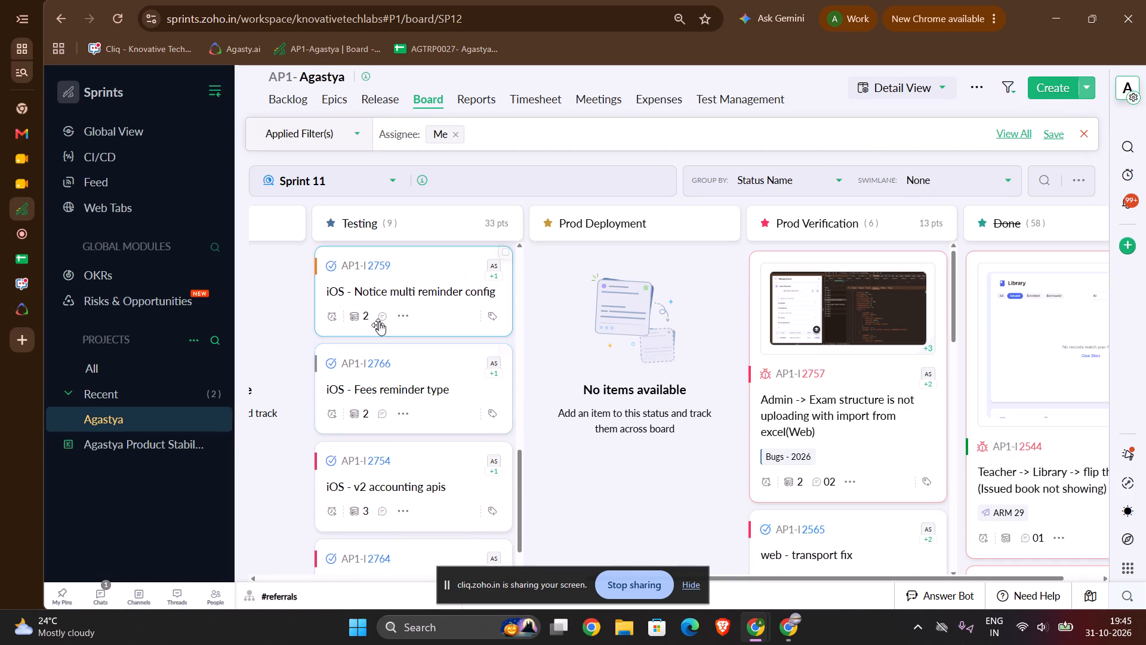
scroll(378, 400, down, 1)
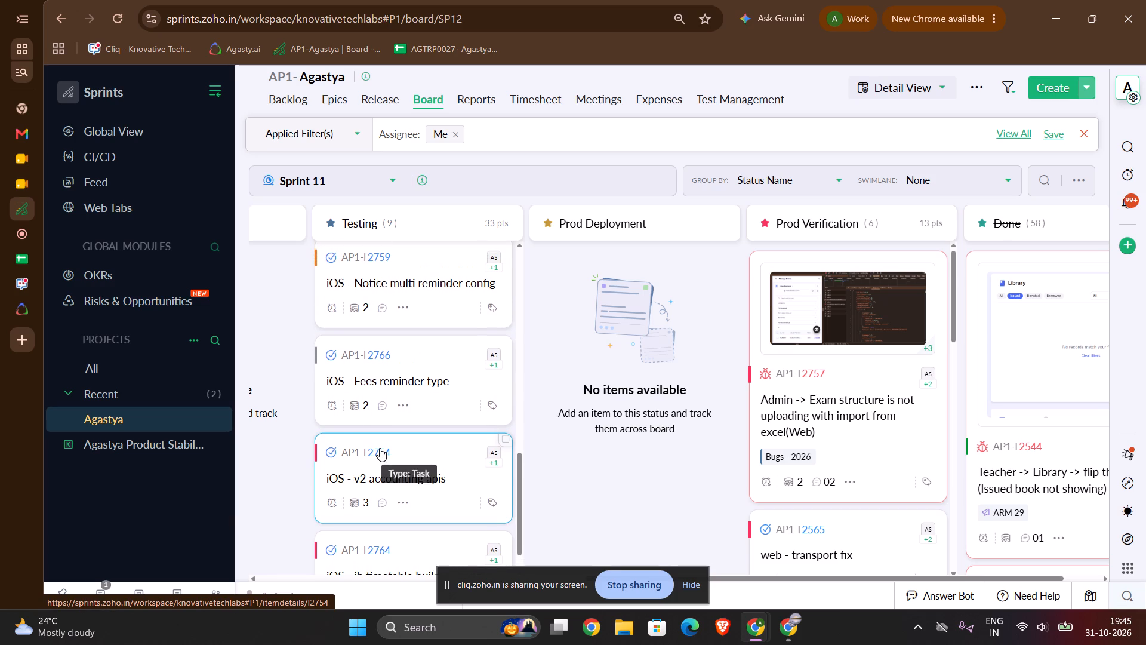
scroll(380, 448, down, 1)
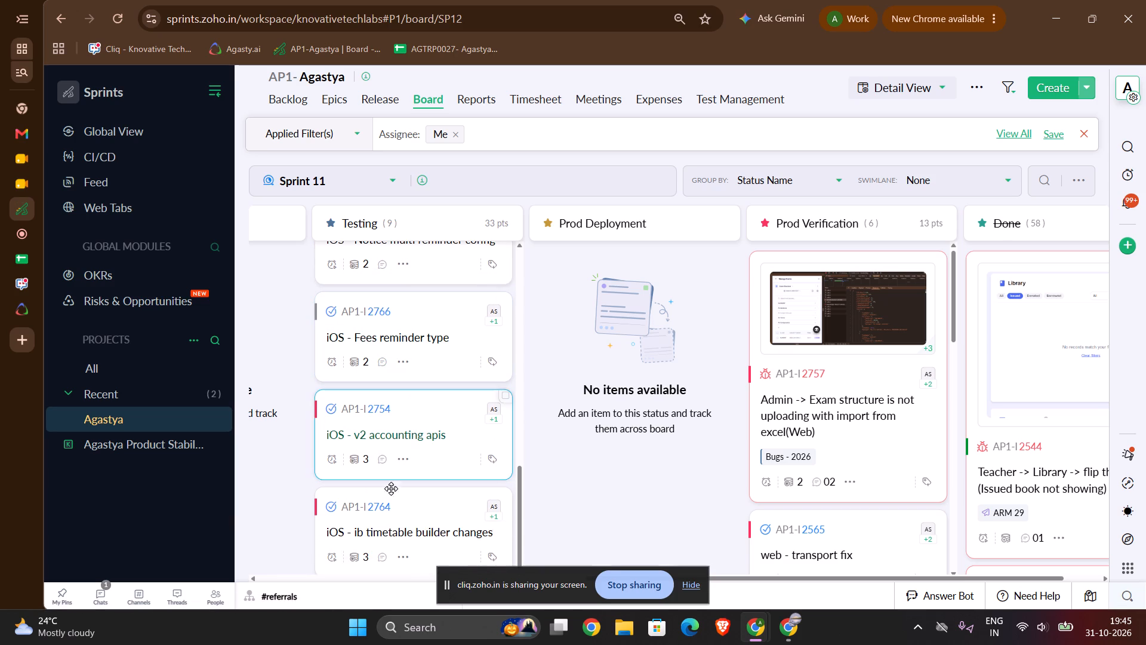
scroll(393, 365, up, 2)
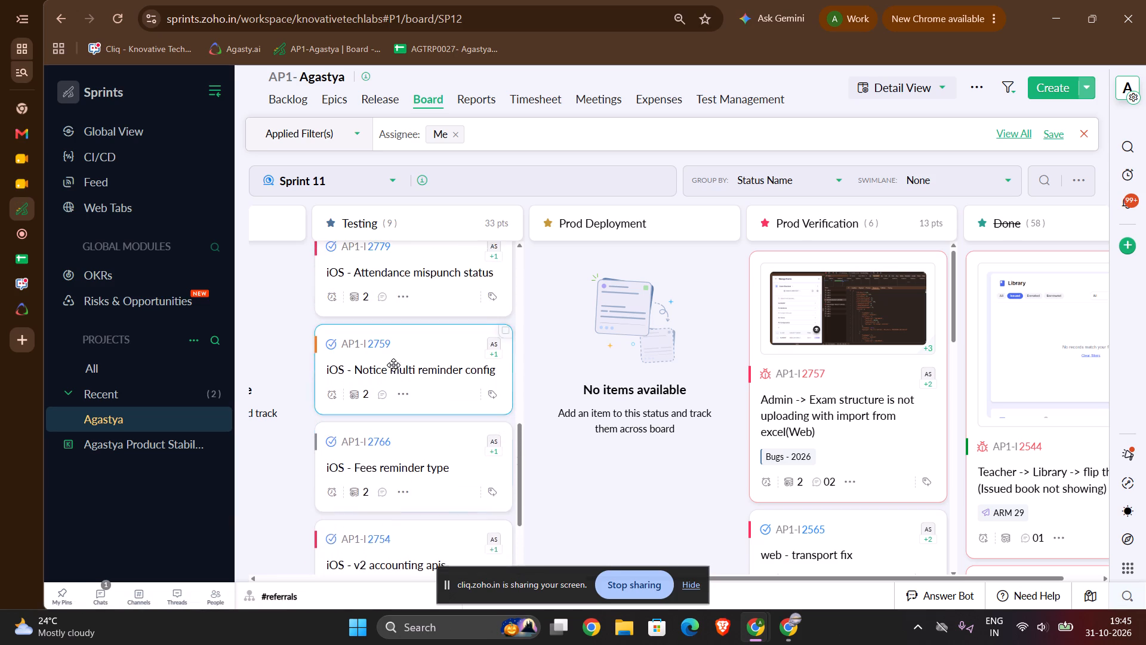
scroll(393, 365, up, 1)
scroll(401, 339, down, 1)
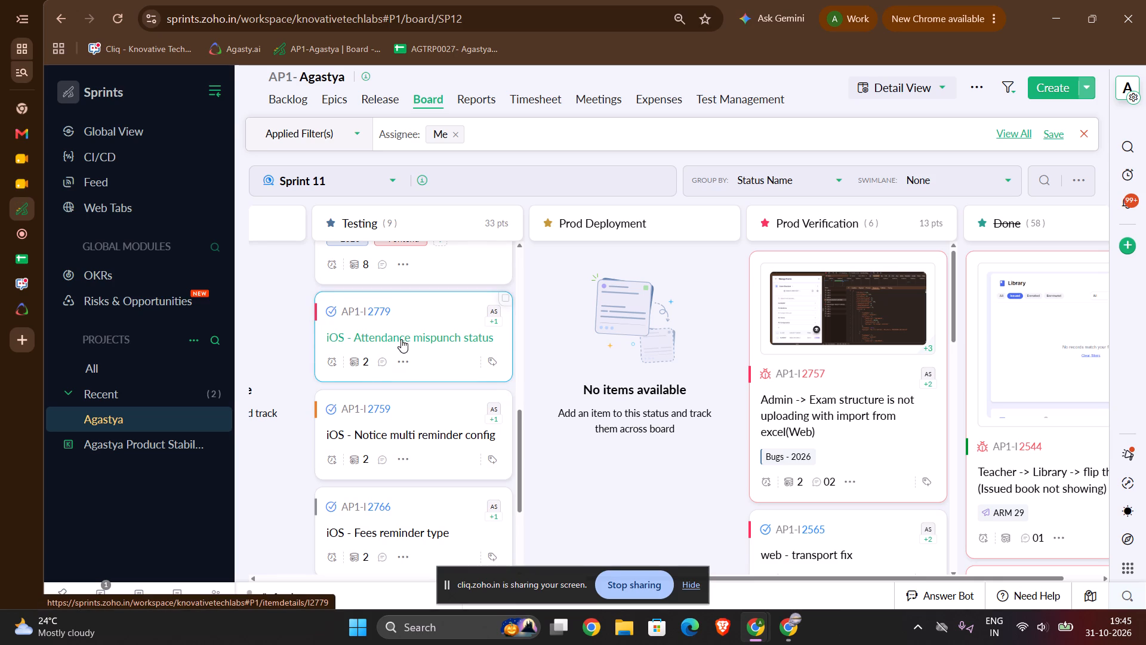
scroll(401, 339, down, 1)
Open the Testing item "iOS - Fees reminder type", read the test steps in its description, and close it.
click(389, 421)
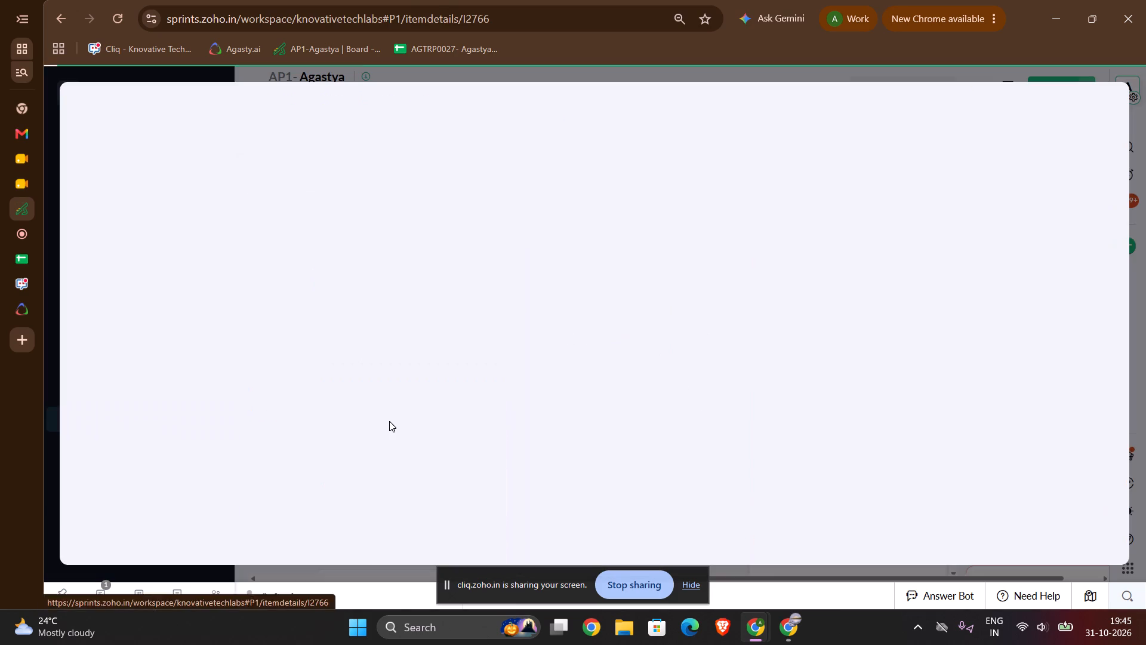
click(346, 152)
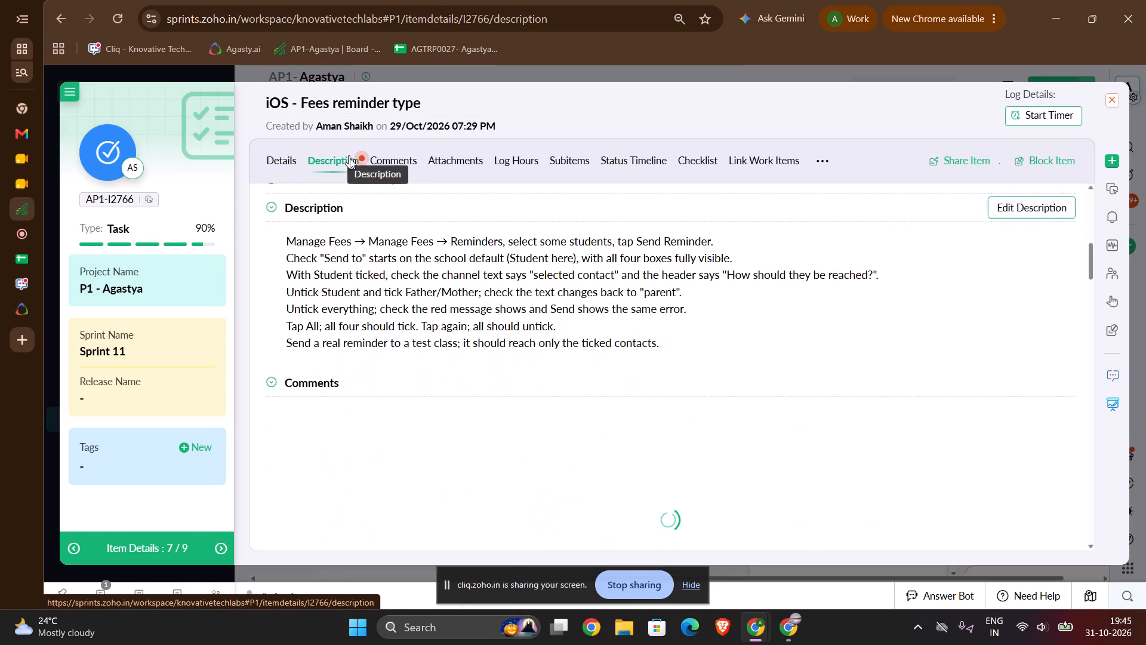
scroll(350, 282, up, 1)
scroll(566, 246, up, 1)
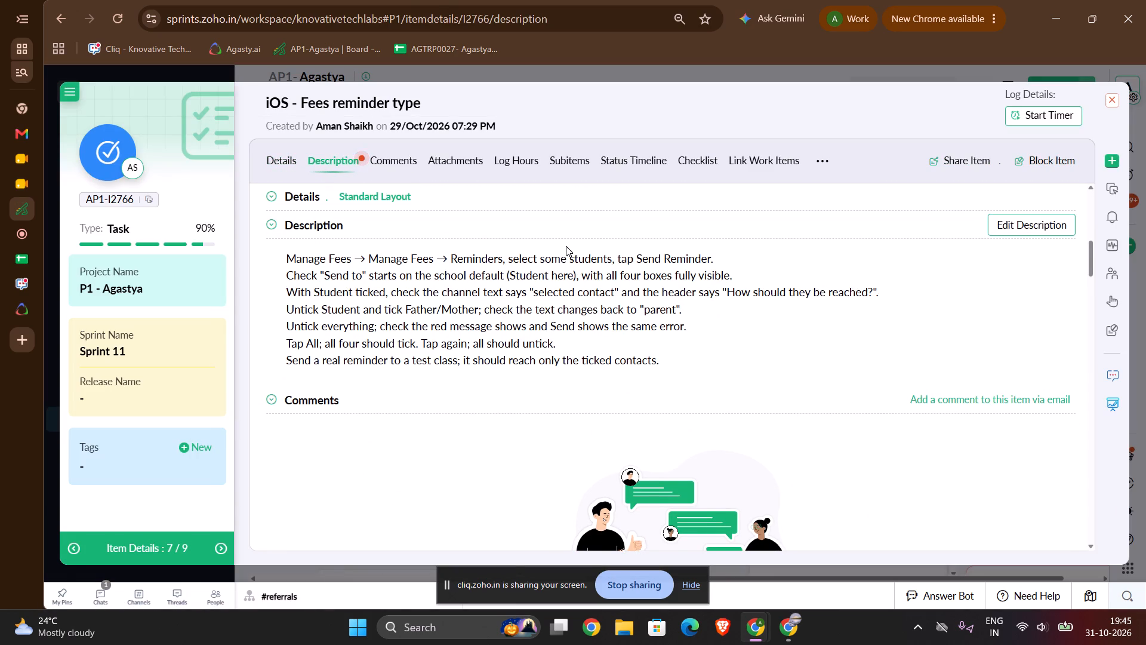
scroll(566, 246, up, 1)
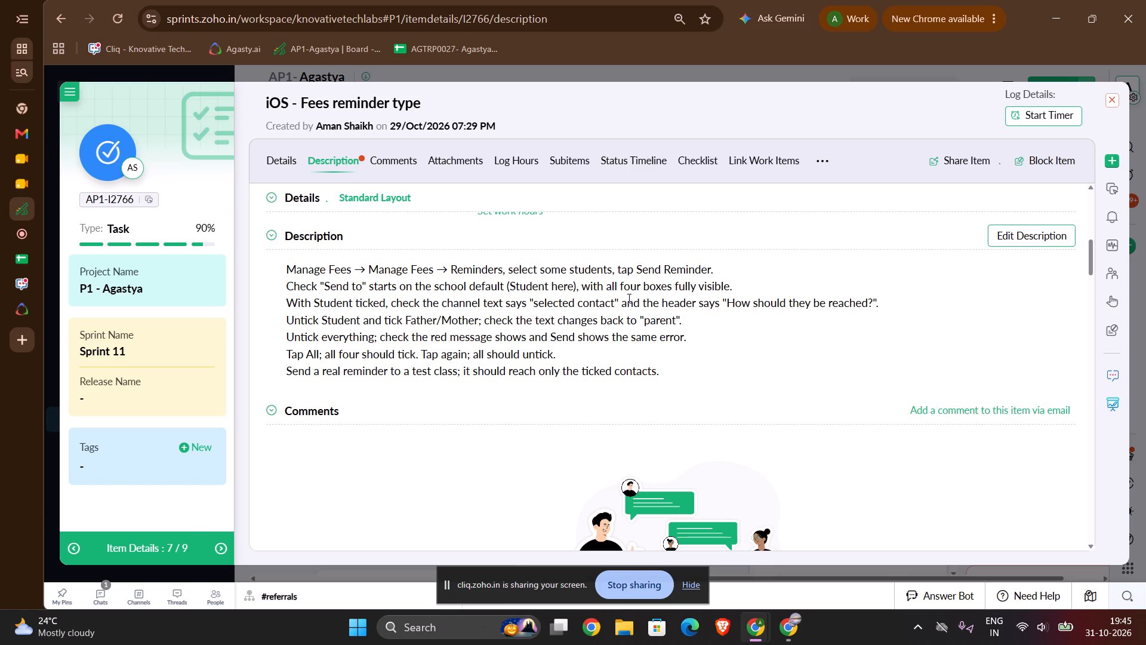
scroll(674, 290, up, 1)
click(1116, 97)
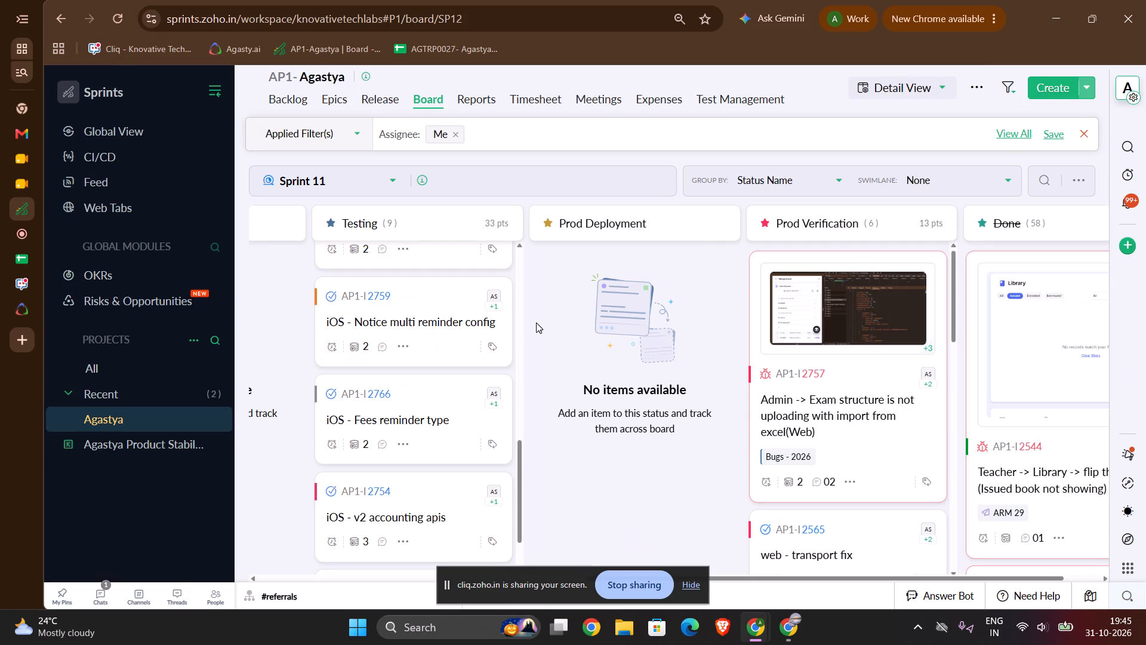
Examine the remaining iOS cards in the Testing column, including the fee report and custom analytics preferences items.
scroll(395, 328, down, 1)
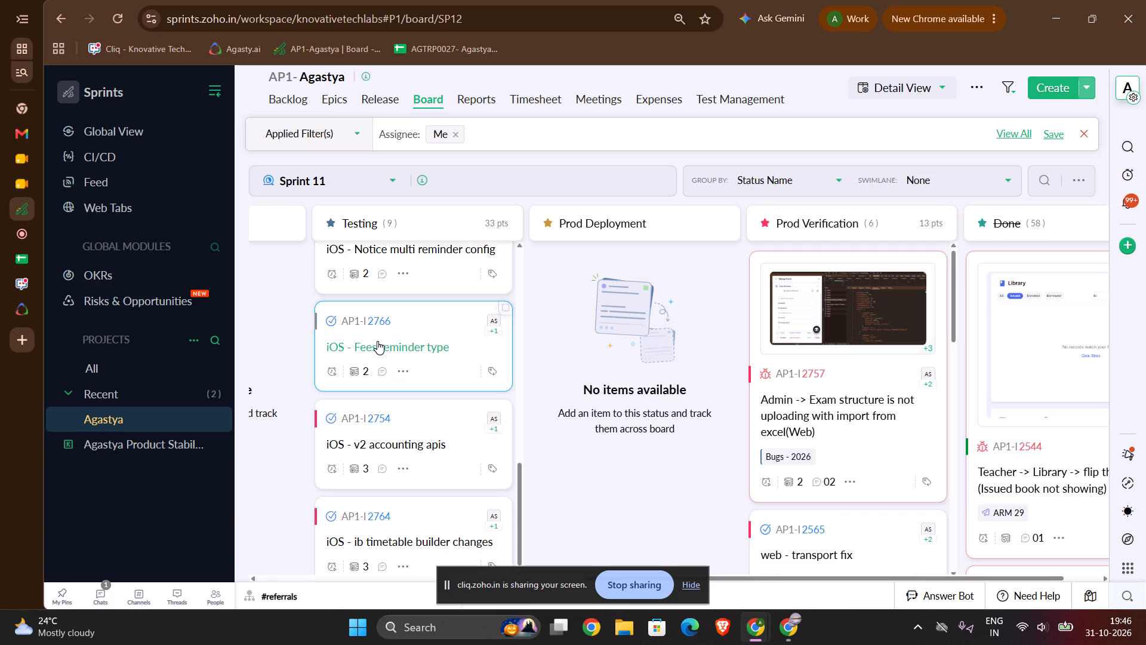
scroll(372, 370, down, 1)
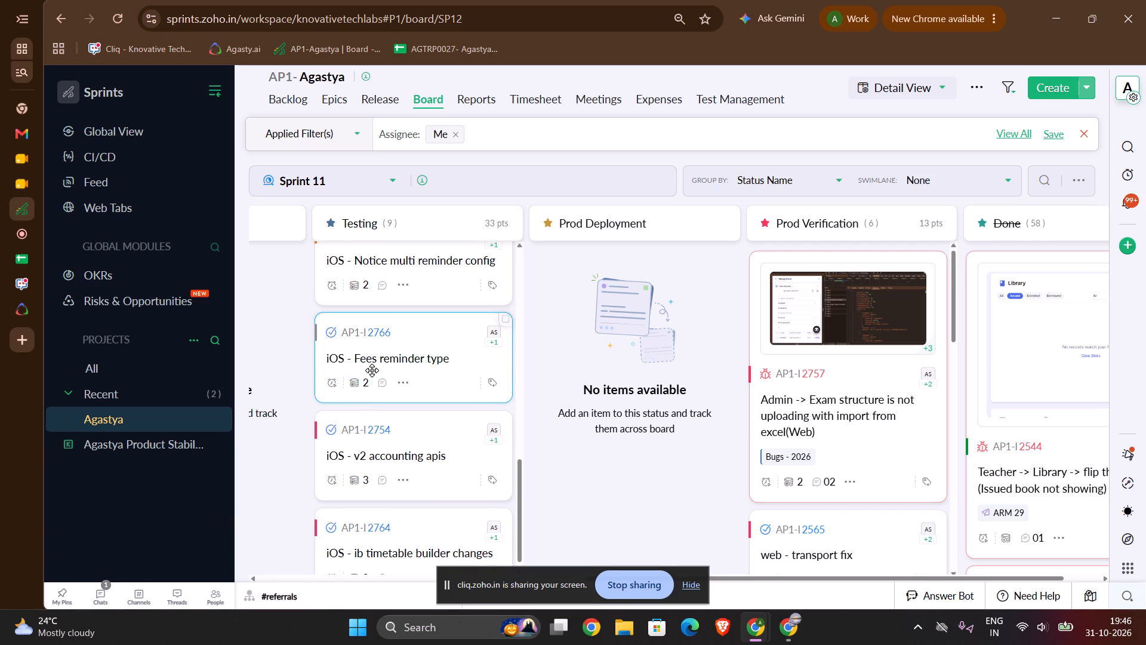
scroll(372, 370, down, 2)
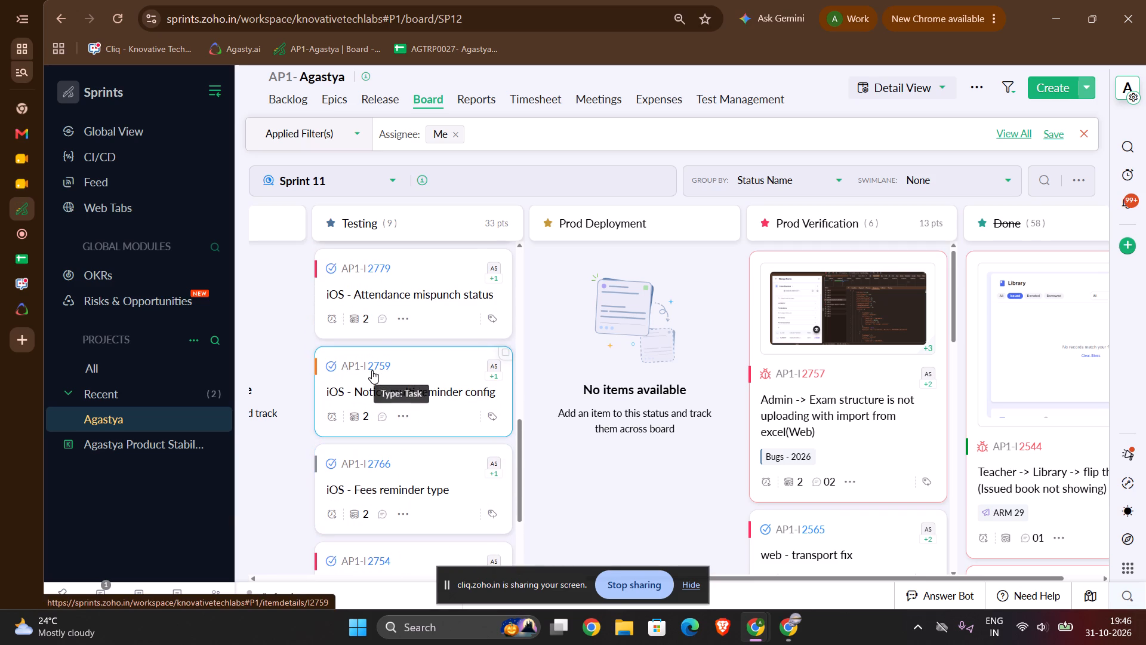
scroll(372, 370, up, 2)
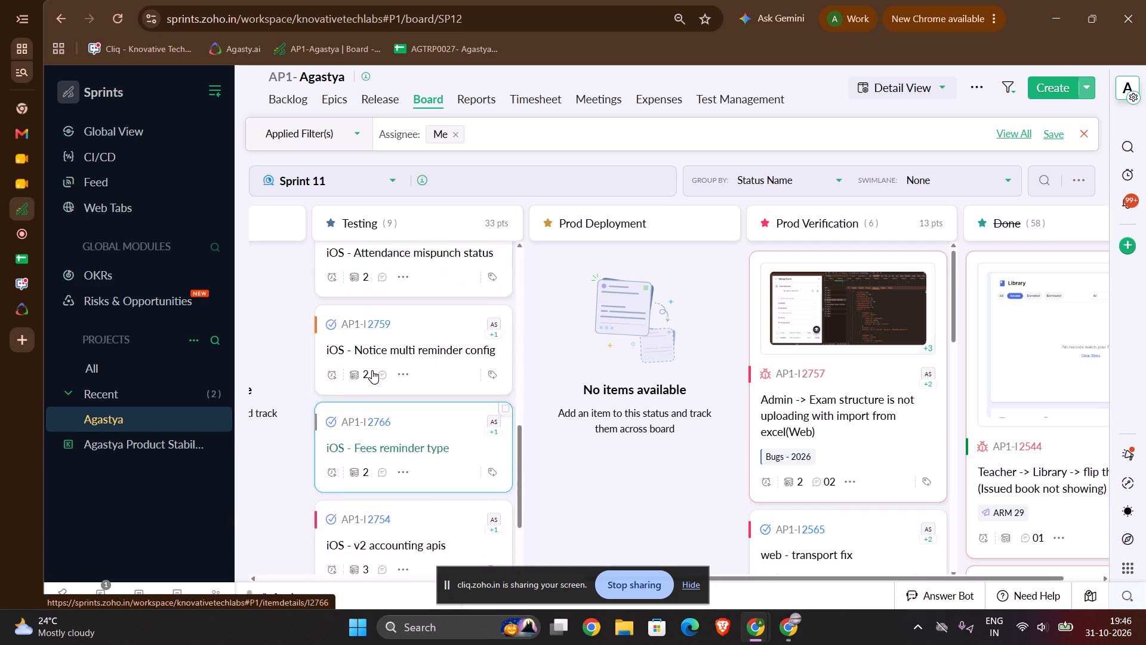
scroll(372, 370, up, 3)
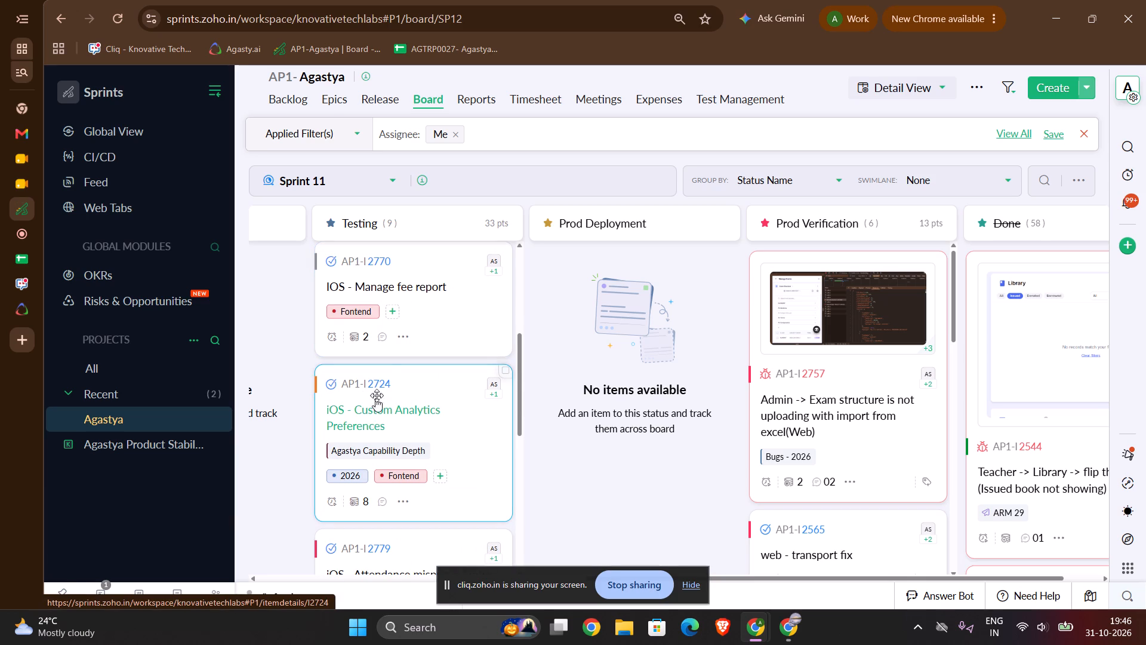
scroll(383, 373, down, 3)
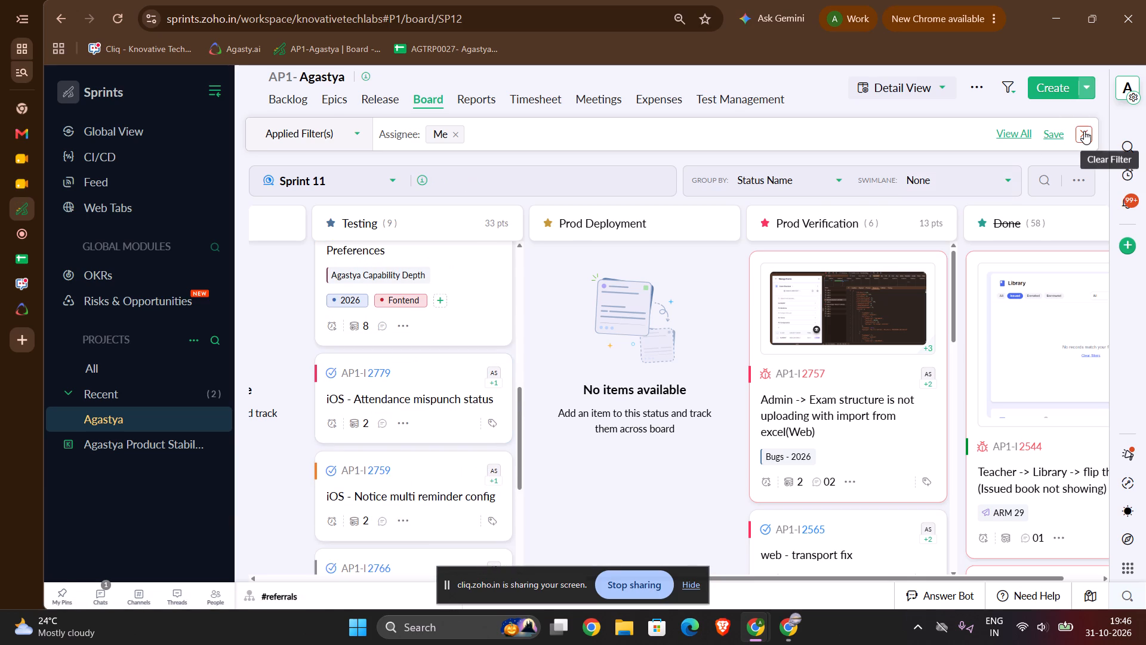
Replace the Me assignee filter on the Sprint 11 board with a filter for the assignee Abhinav.
click(1084, 131)
click(1003, 81)
click(894, 143)
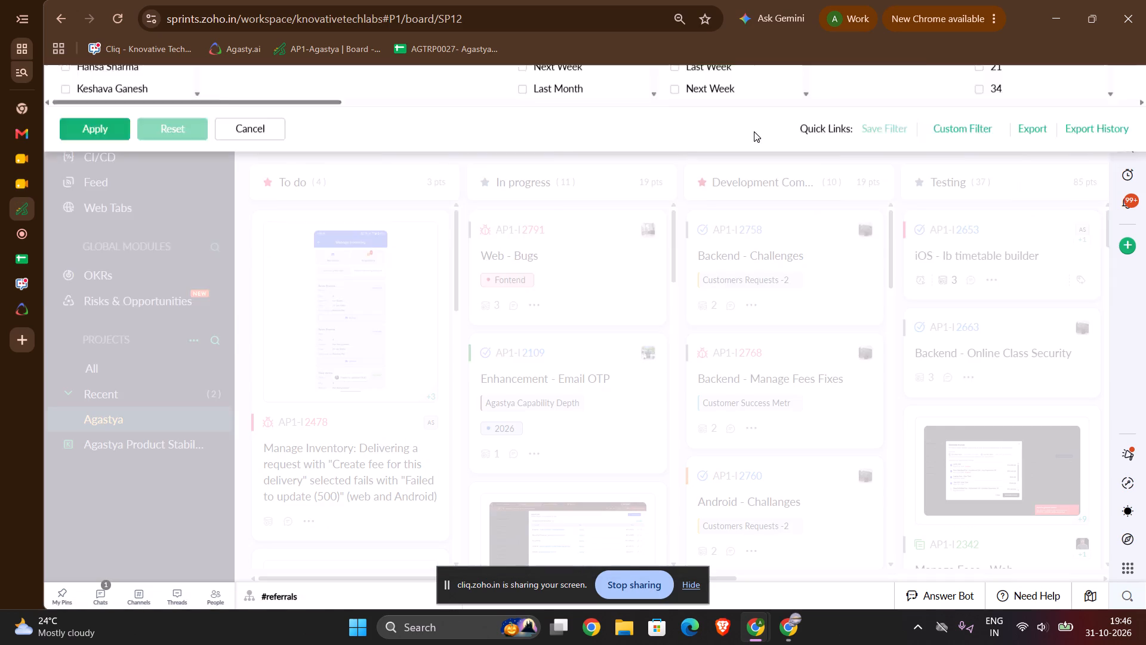
click(65, 203)
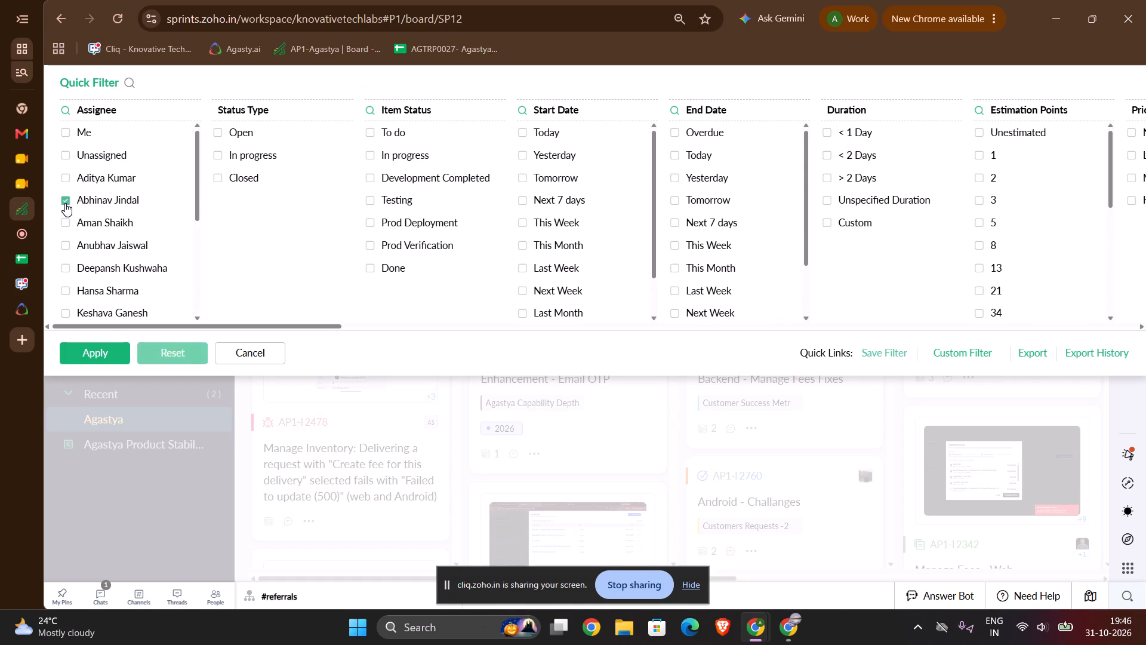
click(100, 343)
Look through the filtered cards in the Development Completed and Testing columns, down to the Android fees and library items.
scroll(697, 355, down, 3)
scroll(556, 346, left, 3)
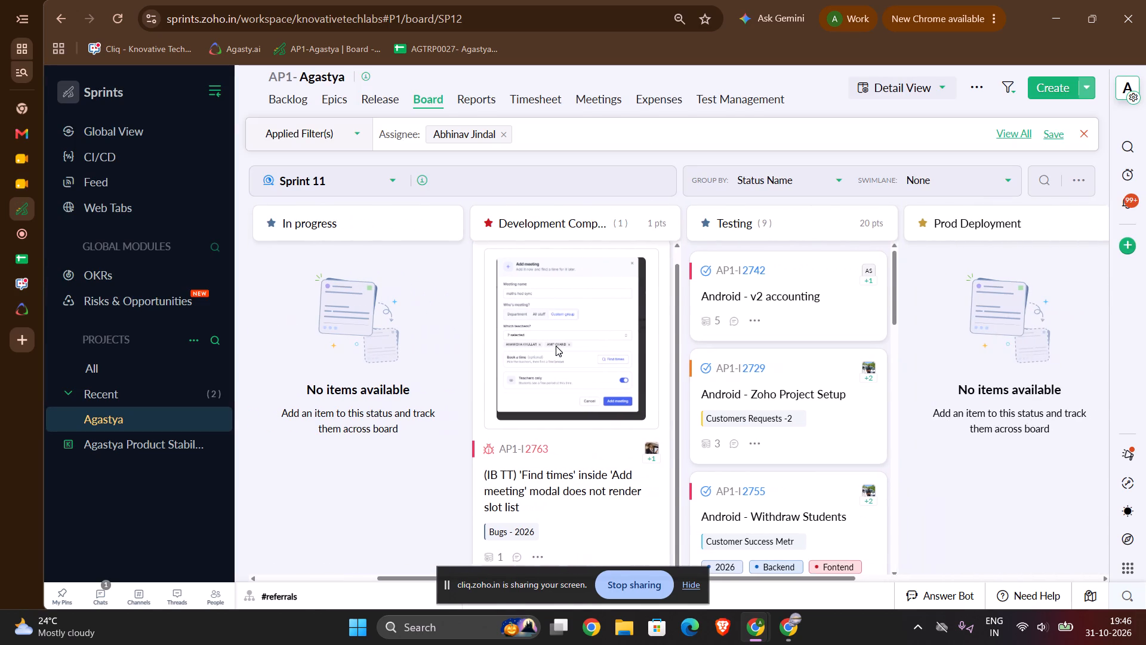
scroll(754, 361, left, 1)
scroll(658, 381, down, 1)
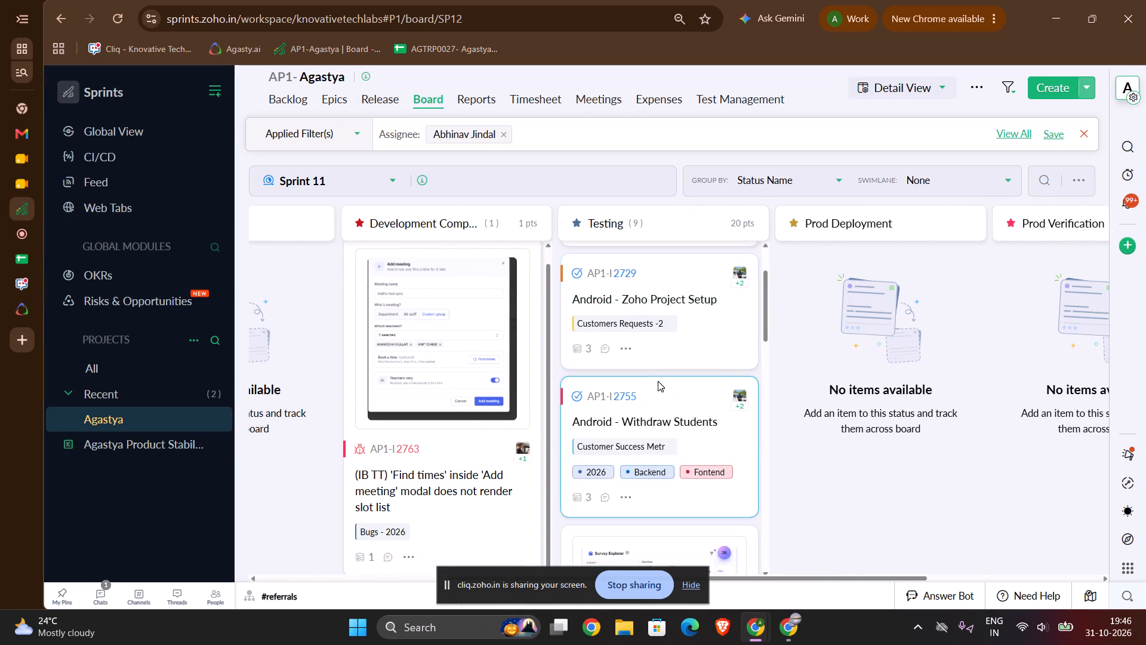
scroll(658, 381, down, 6)
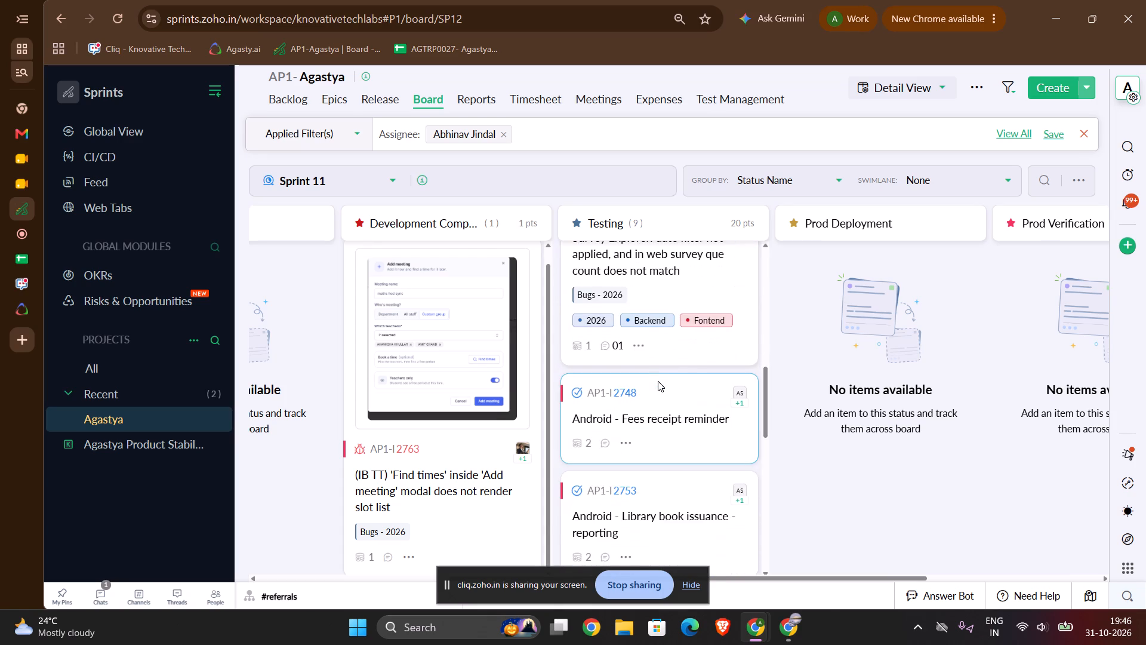
scroll(658, 381, down, 1)
Open the Testing item "Android - Fees receipt reminder" and read the receipt type requirement in its description.
click(654, 343)
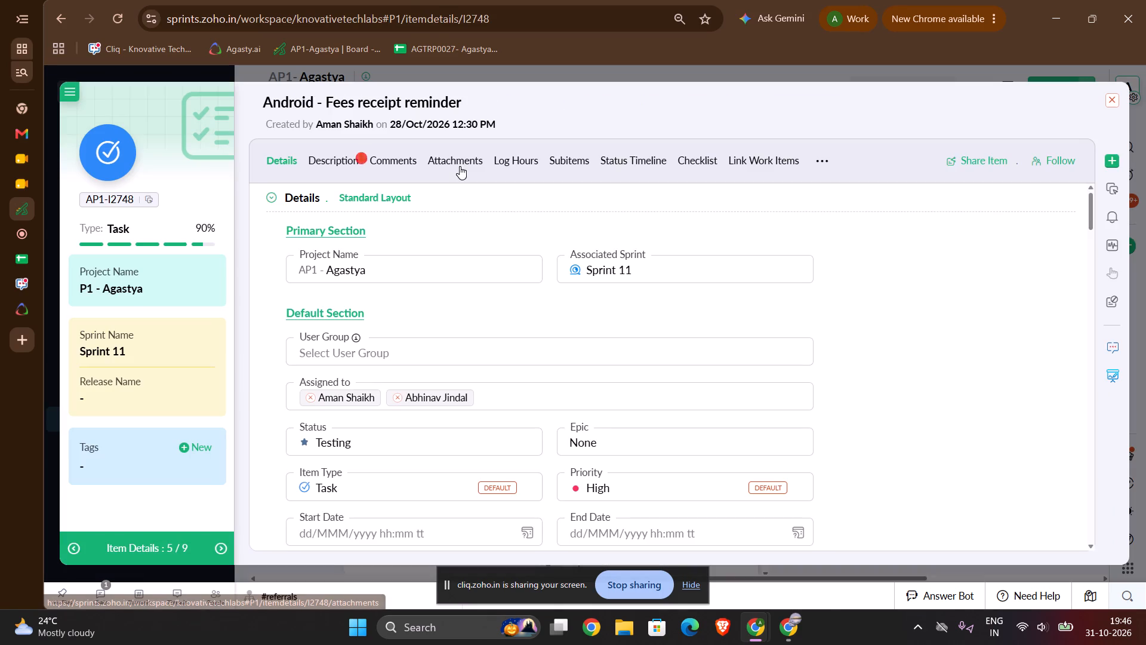
click(341, 159)
scroll(412, 275, up, 1)
drag(292, 250, 500, 253)
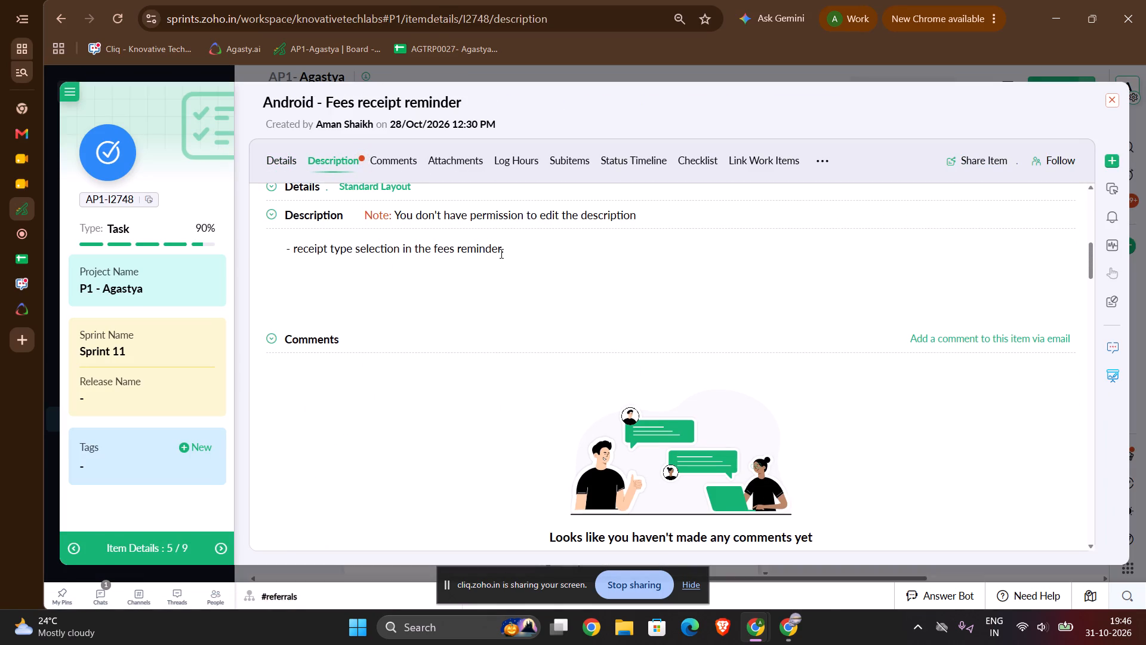
click(500, 253)
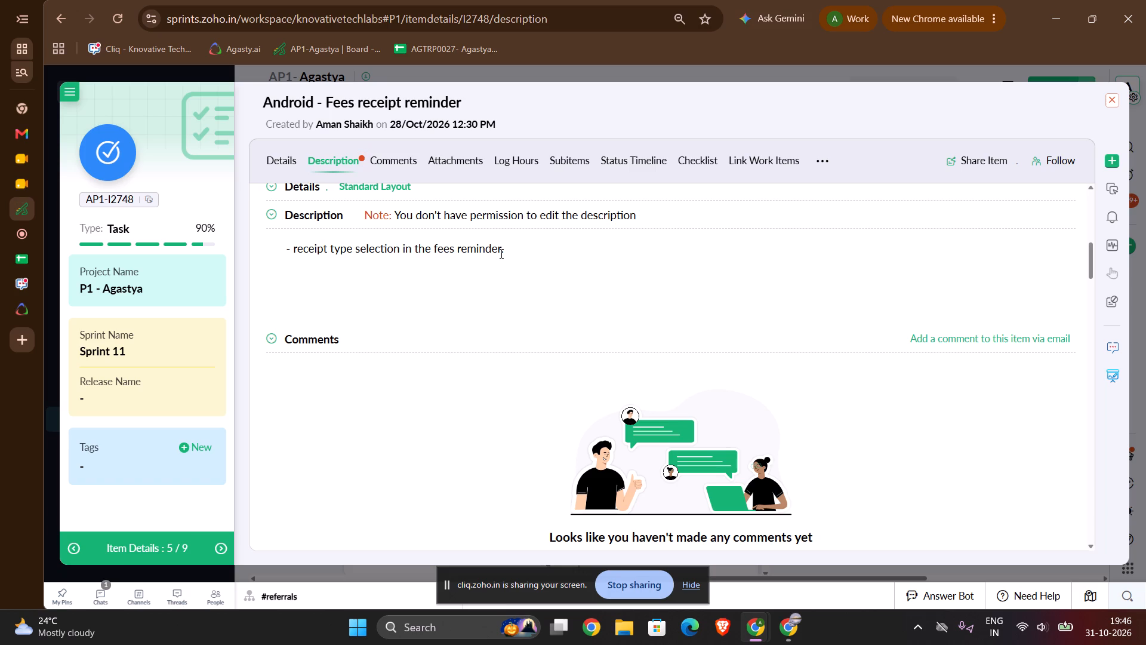
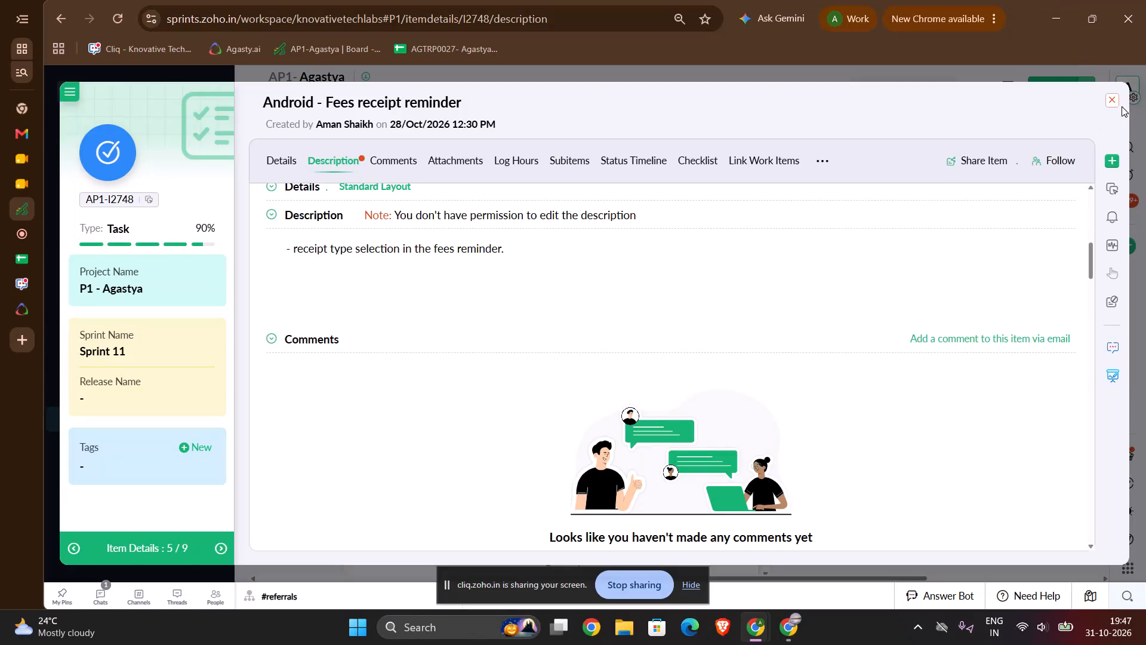
Close the fees receipt reminder item and look back up through the Testing cards to Android - v2 accounting.
click(1113, 106)
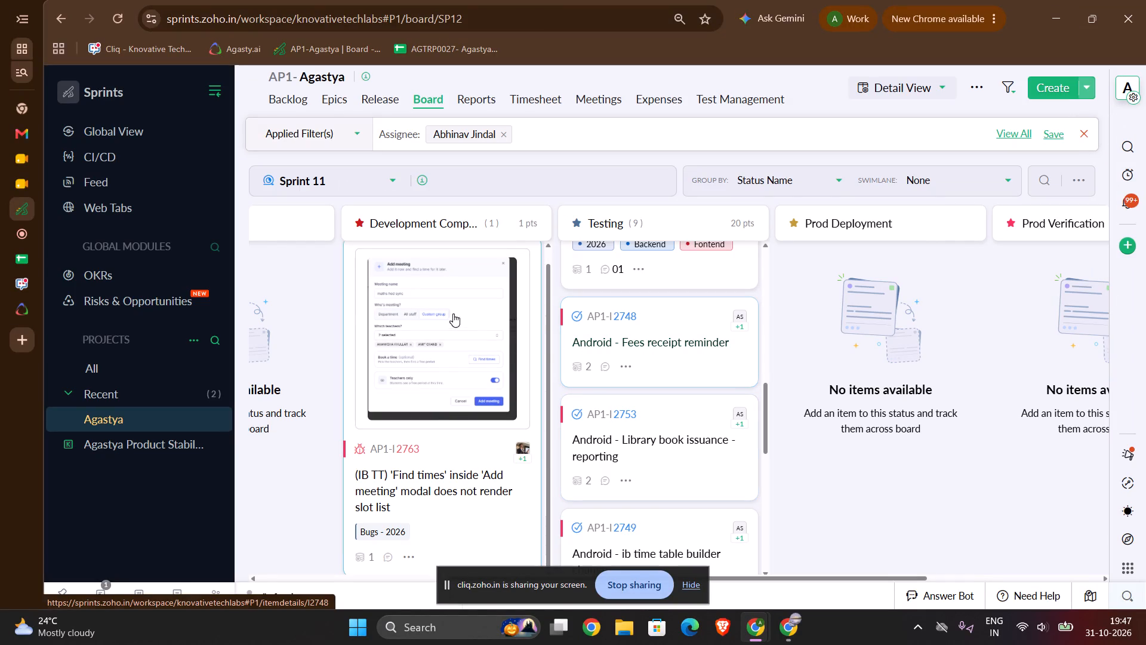
scroll(614, 340, up, 3)
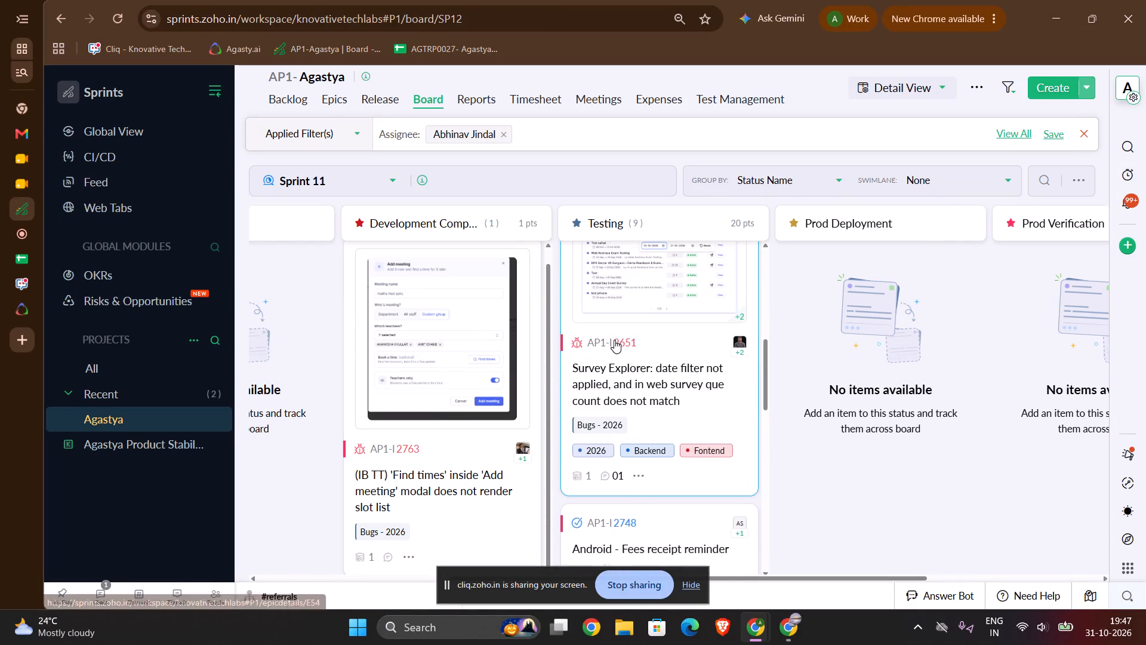
scroll(614, 340, up, 4)
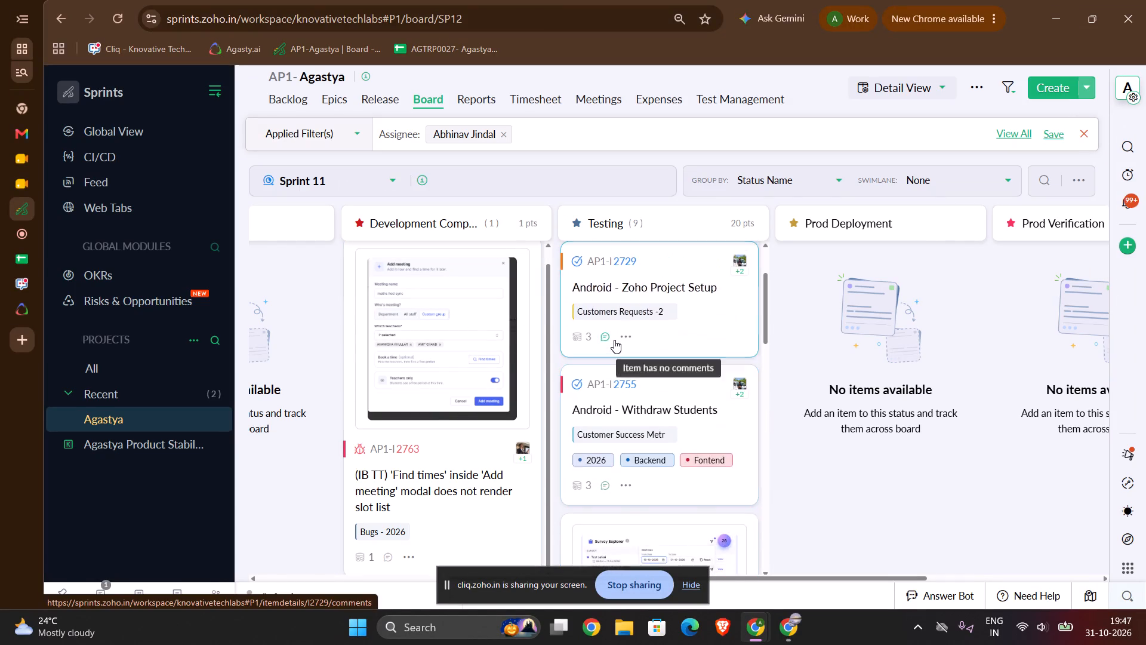
scroll(614, 340, up, 2)
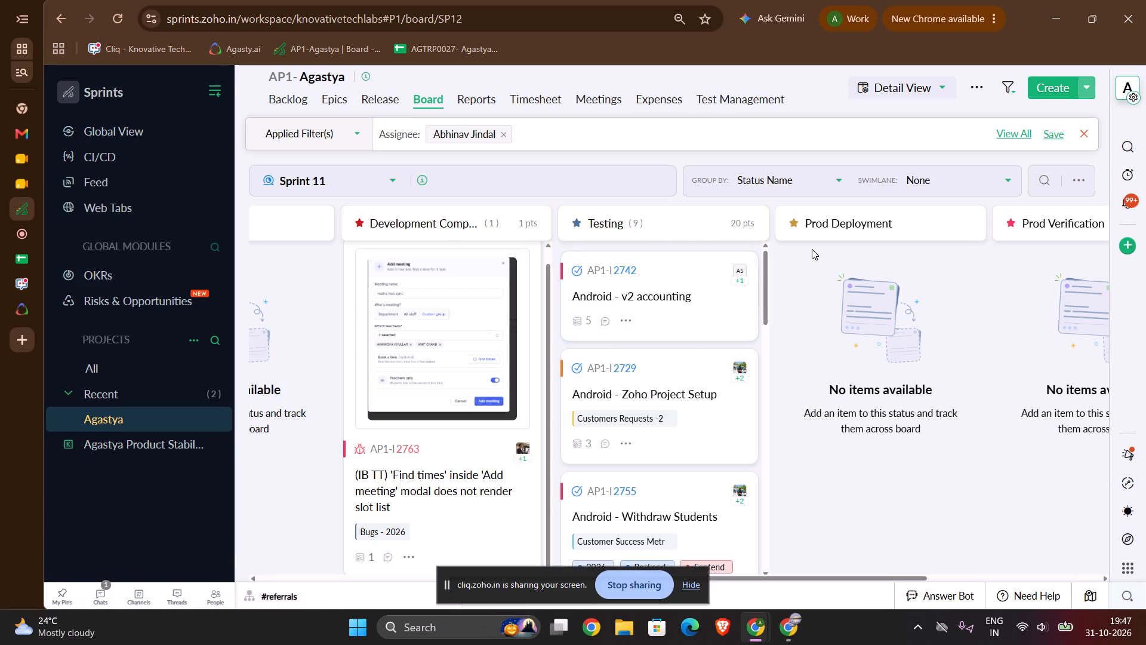
scroll(628, 346, up, 1)
scroll(628, 346, left, 1)
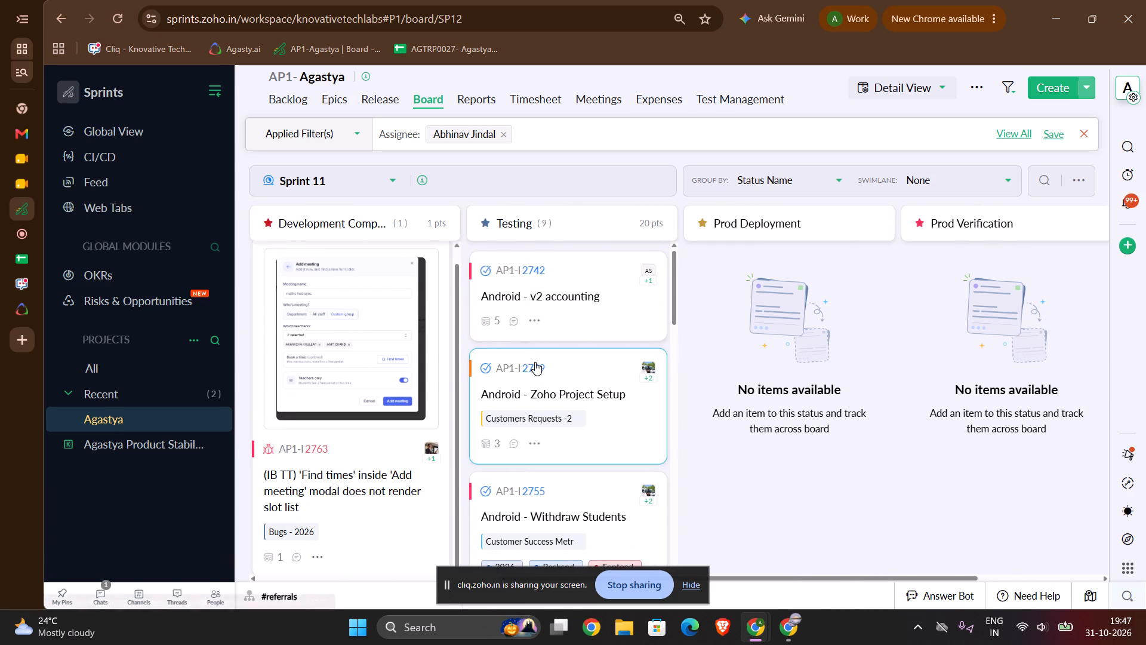
scroll(535, 362, down, 1)
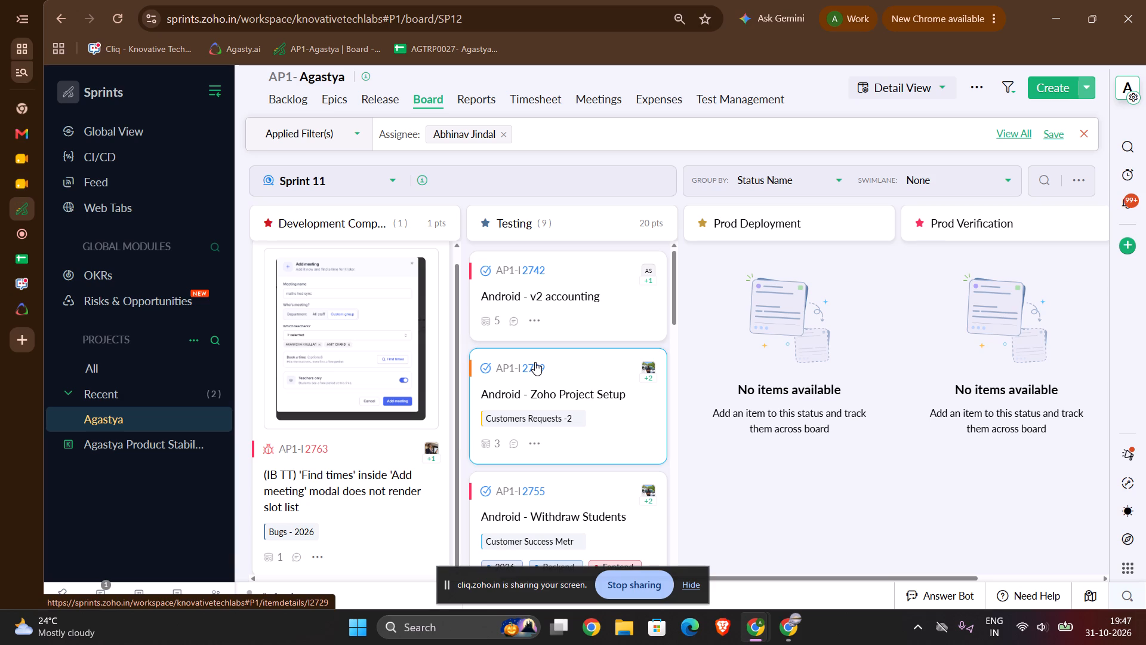
Search the Agastya backlog for "admin" and open the bug "IOS - Admin -> Manage student -> Withdrawn student".
click(286, 100)
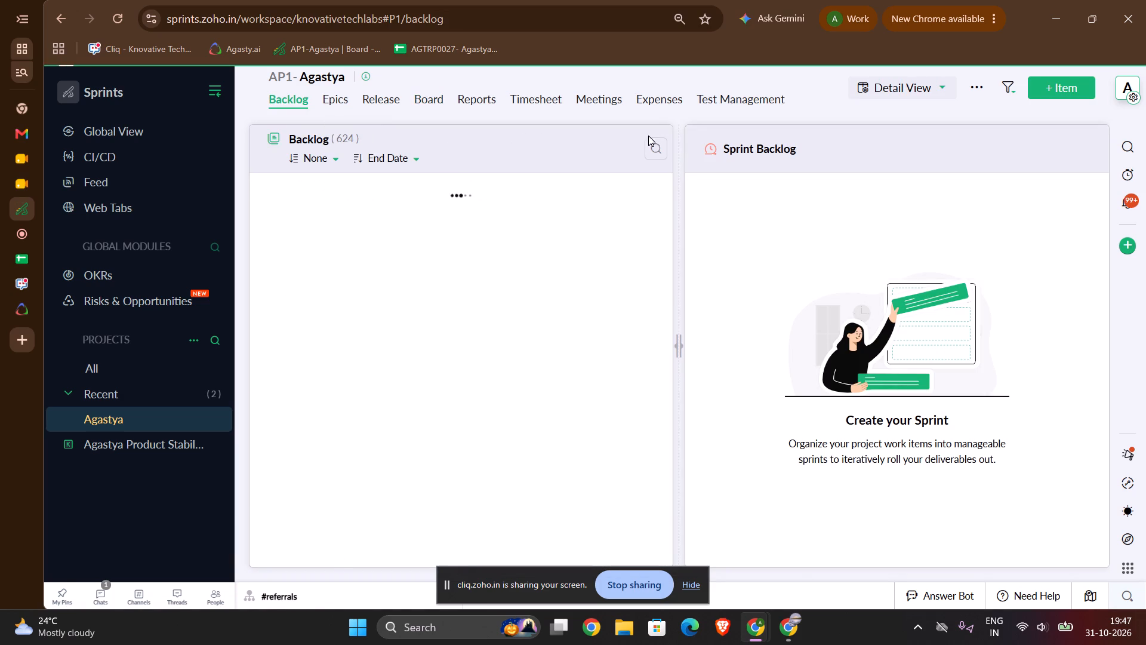
click(652, 143)
click(321, 139)
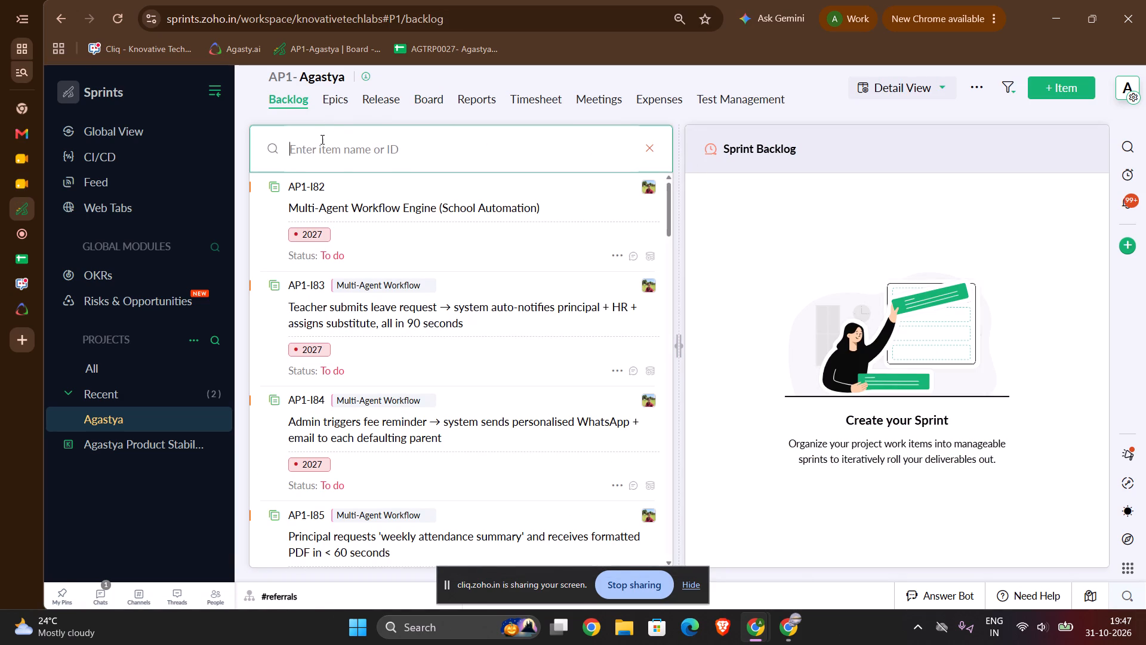
text(aadmi)
key(BackSpace)
key(BackSpace)
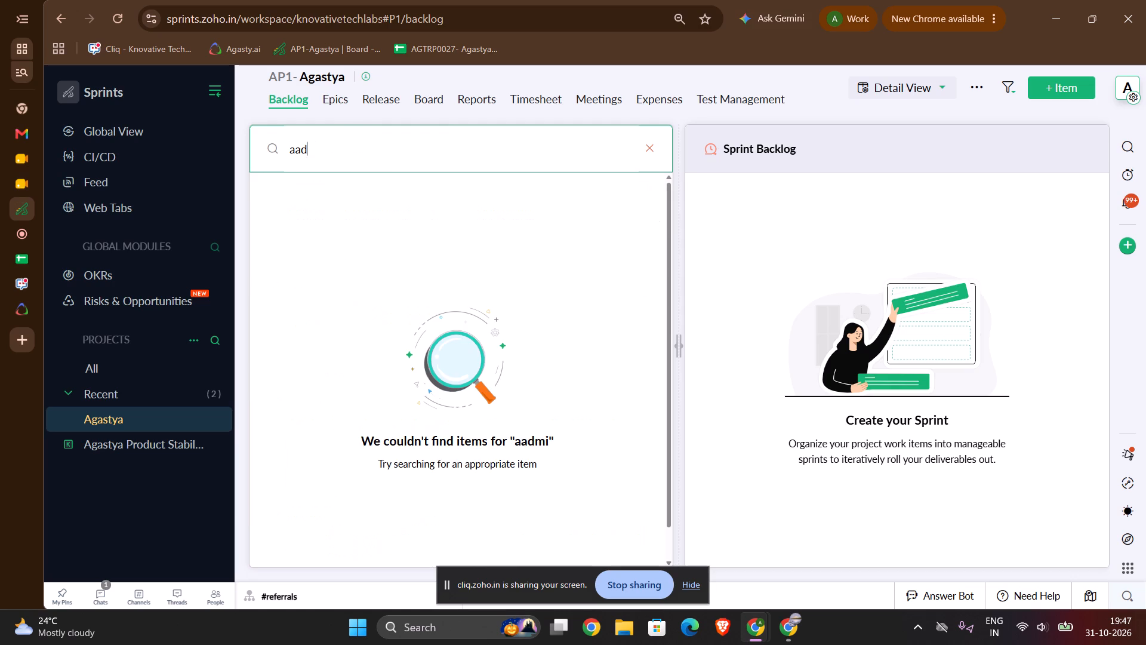
key(BackSpace)
key(BackSpace)
text(dmi)
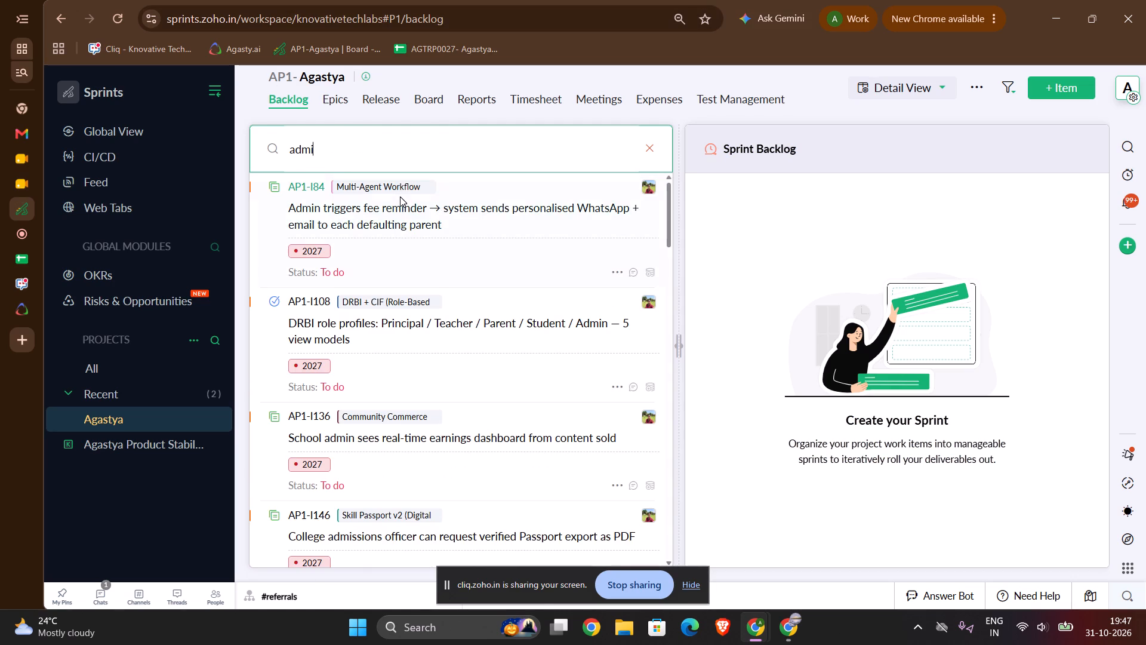
key(n)
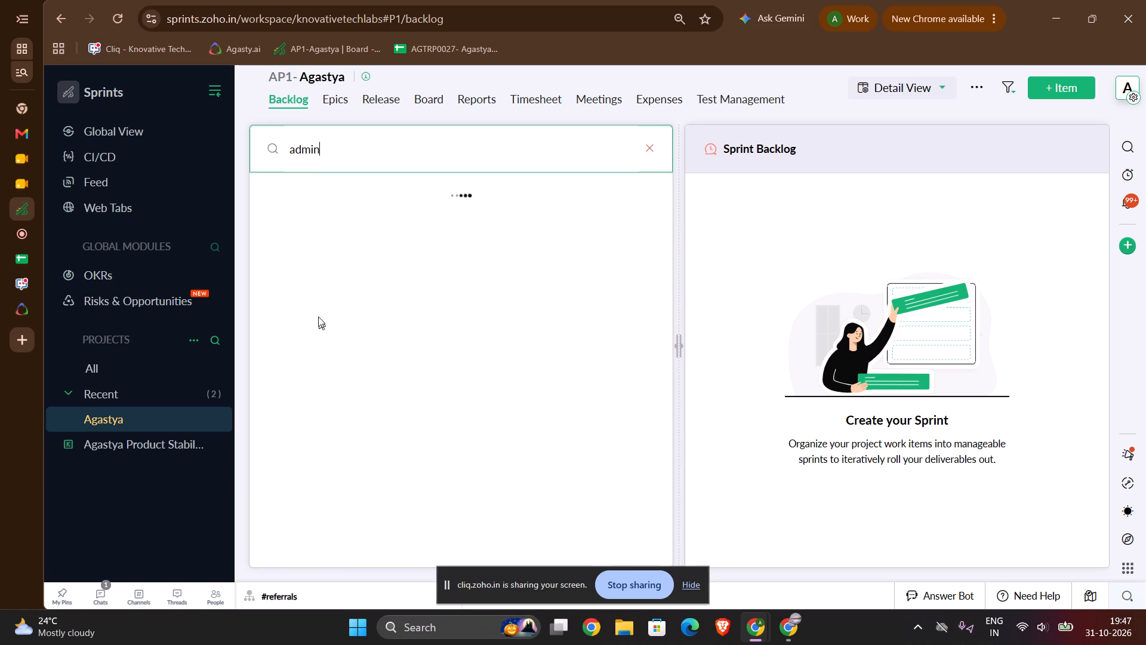
scroll(347, 319, down, 9)
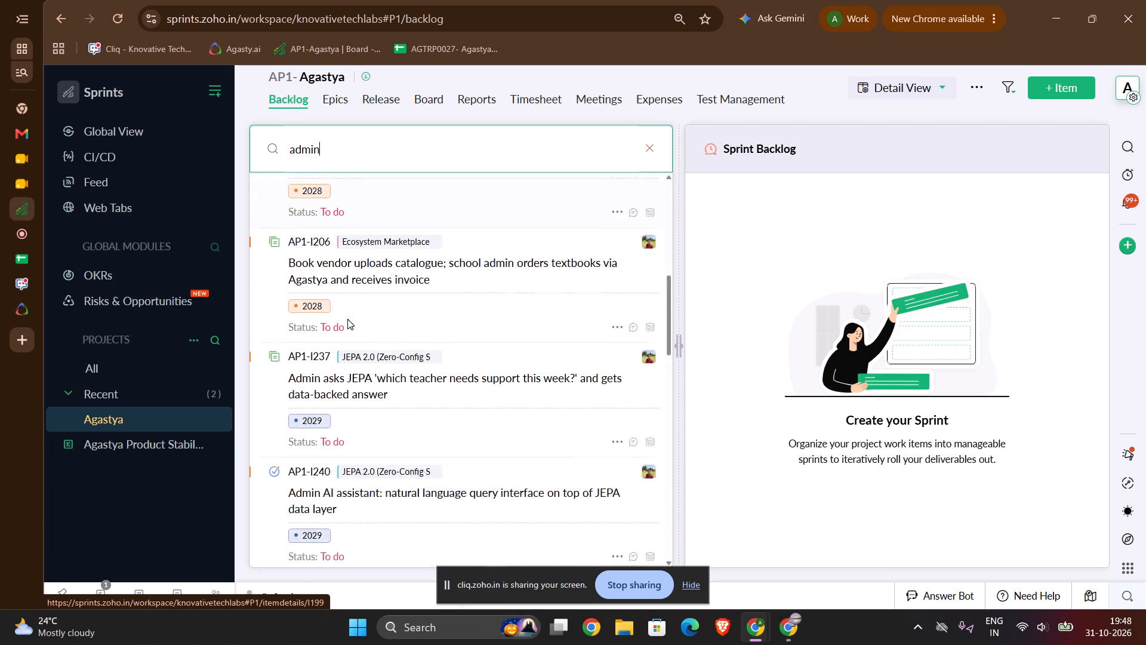
scroll(347, 319, down, 11)
click(375, 532)
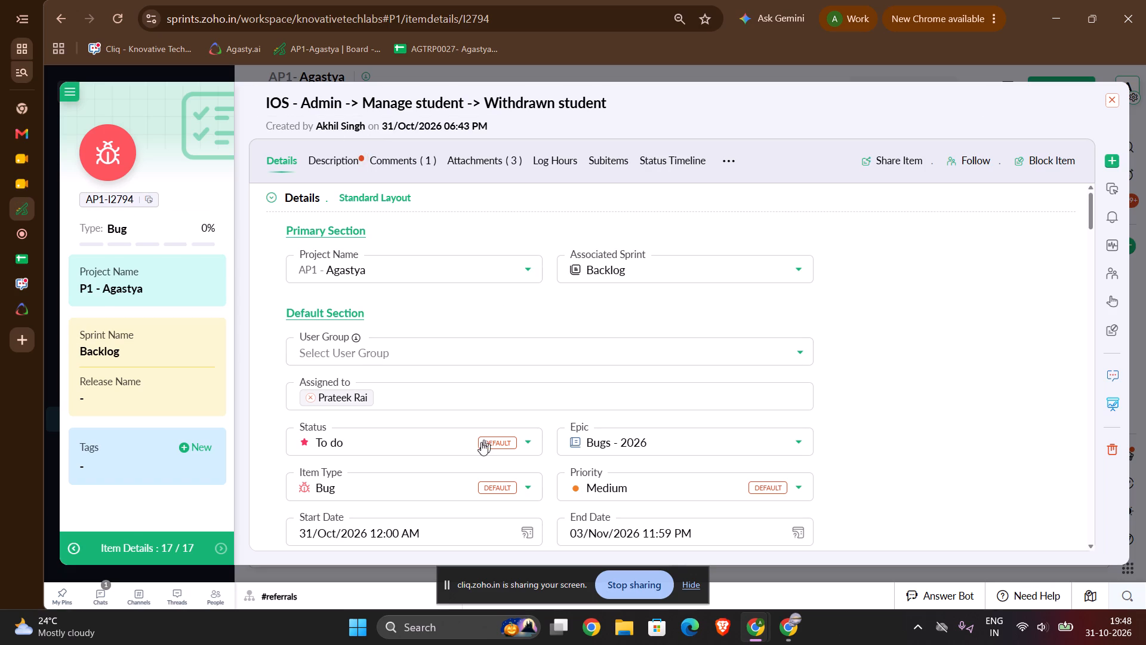
Review the withdrawn student bug's details and check which sprints are available for it, leaving the associated sprint as is.
scroll(470, 448, down, 1)
scroll(470, 448, up, 1)
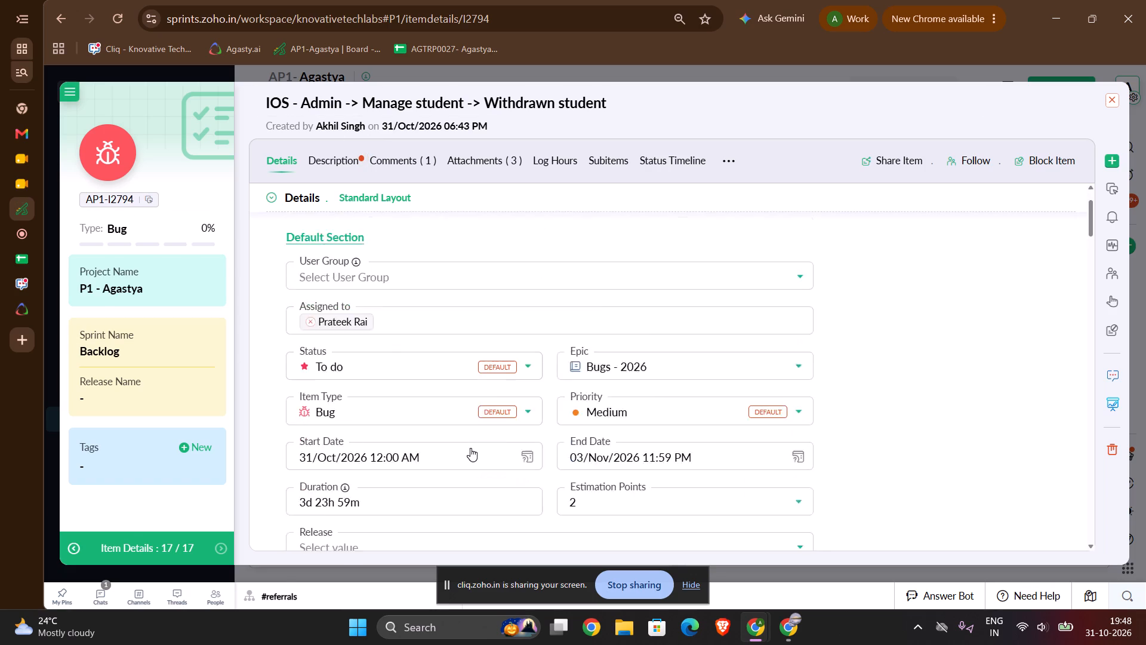
scroll(470, 448, up, 1)
scroll(584, 376, up, 1)
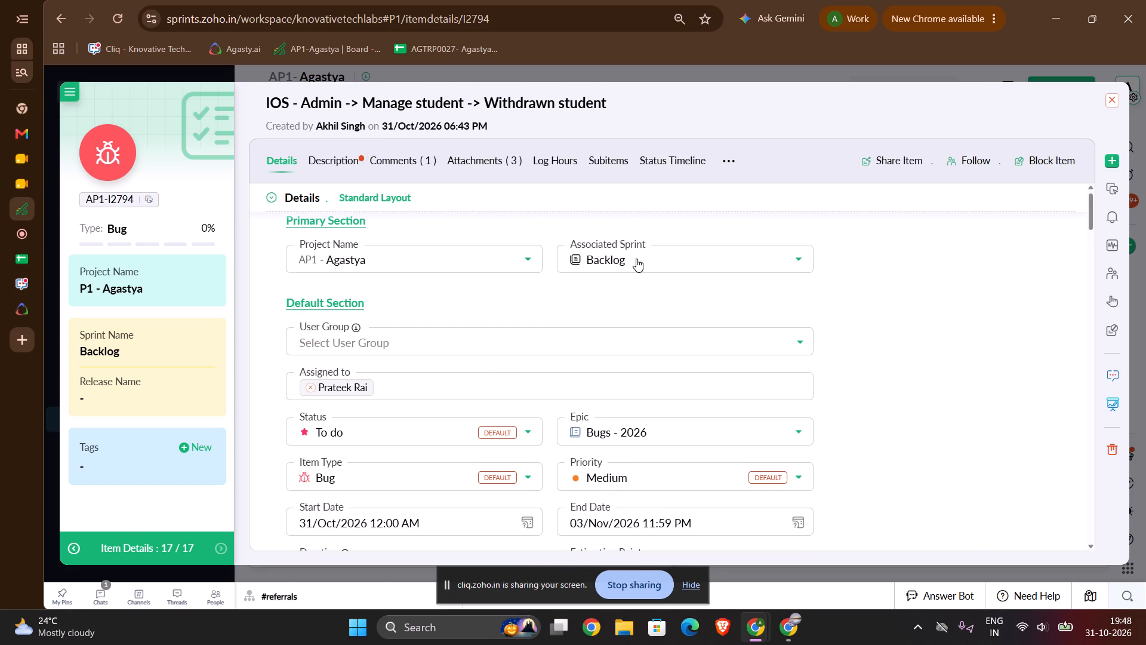
click(637, 262)
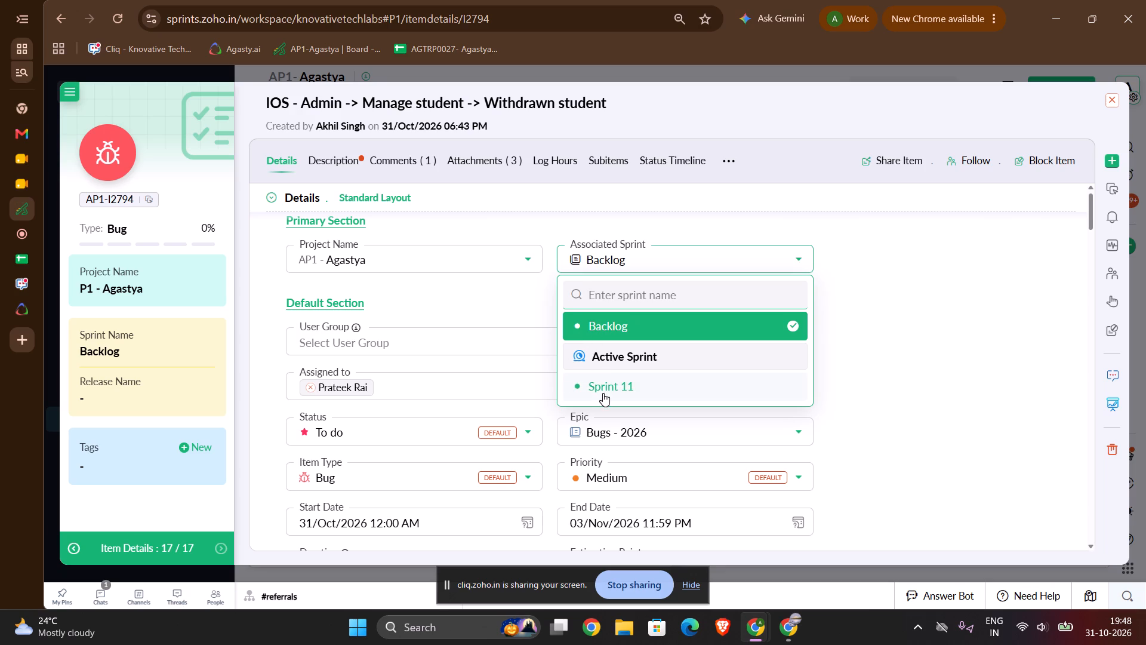
click(507, 298)
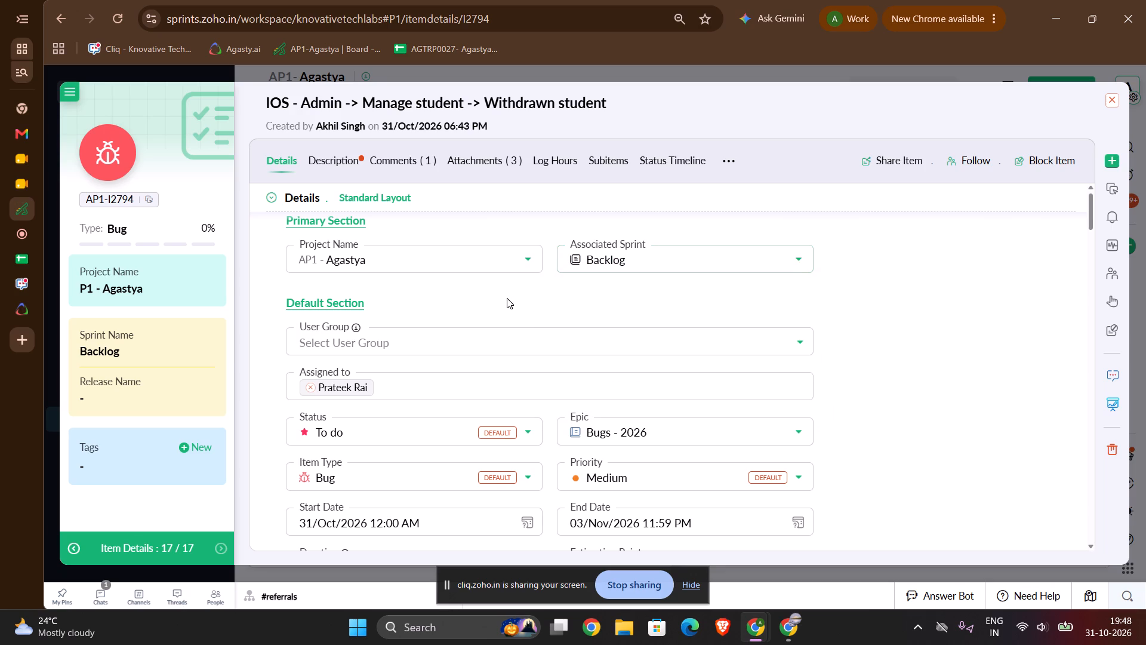
Copy the withdrawn student bug's item ID with its prefix.
scroll(641, 296, up, 1)
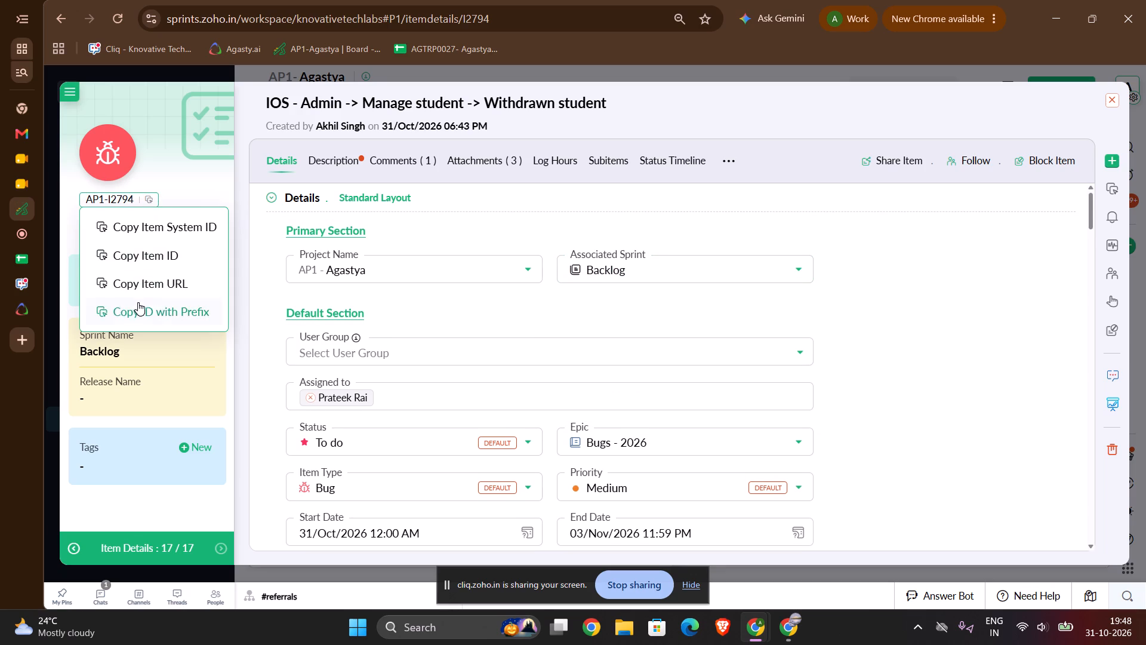
click(135, 306)
scroll(402, 239, up, 1)
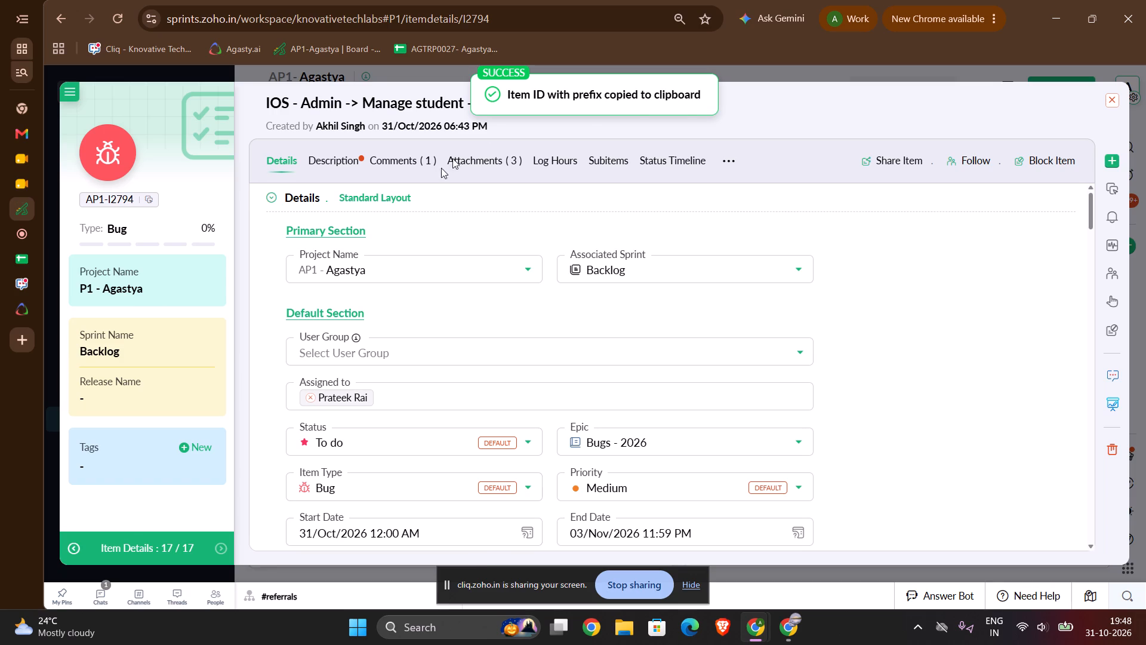
click(737, 124)
Check the bug's comments and examine its first two screenshot attachments, focusing on the circled Student Pen No and Date Of Birth fields.
click(374, 164)
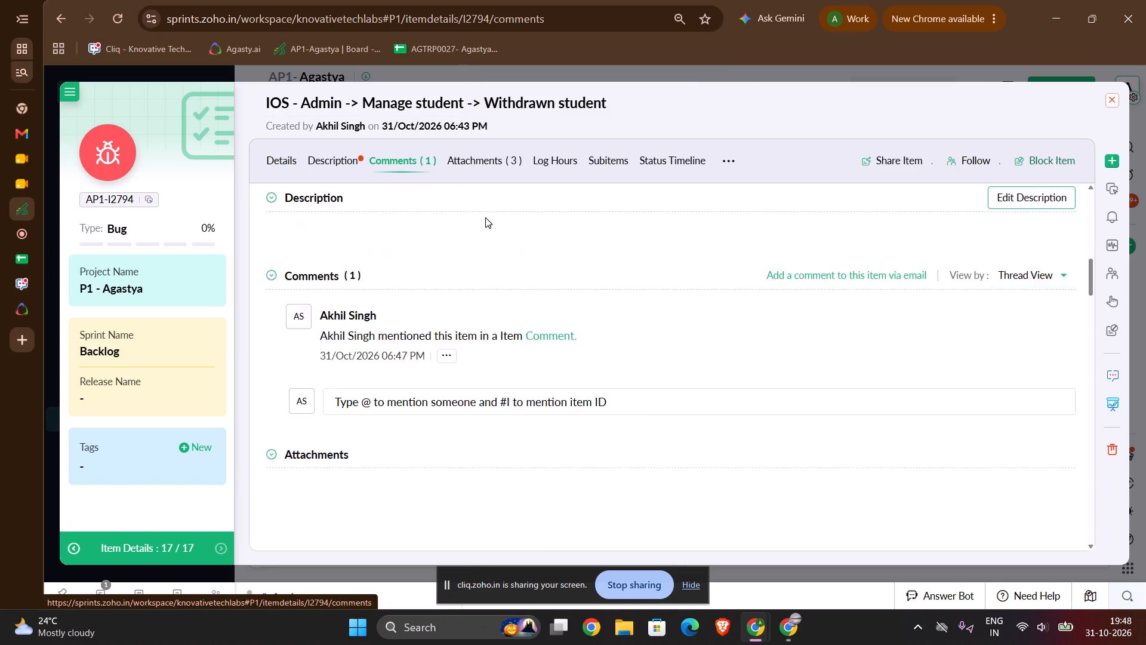
click(500, 165)
click(362, 325)
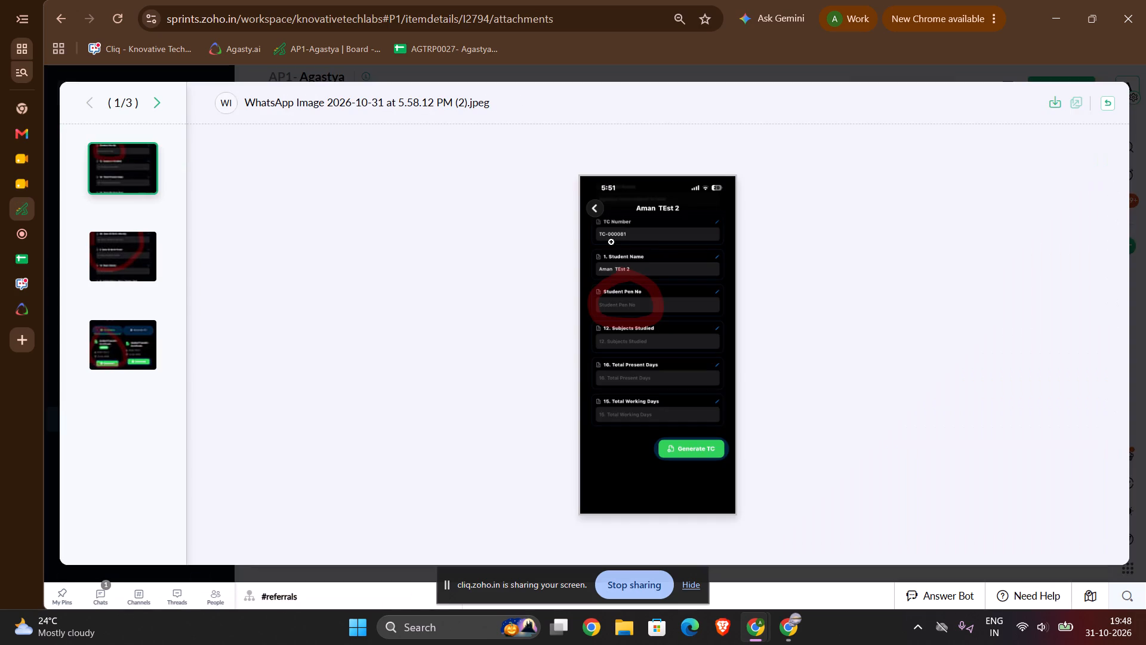
click(709, 241)
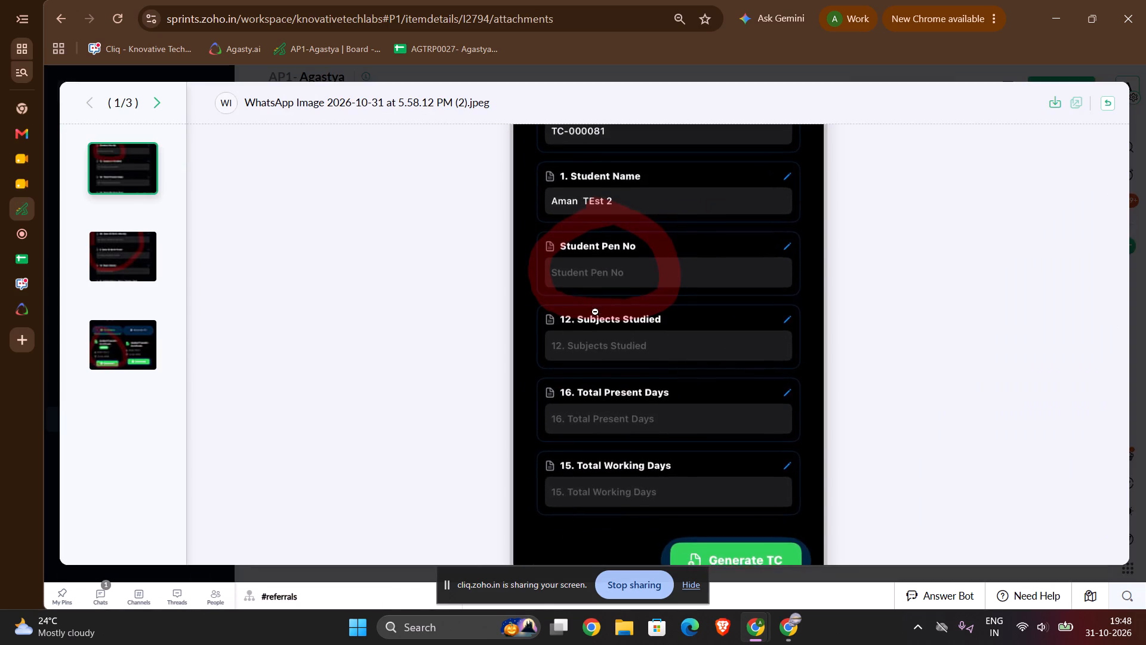
click(594, 289)
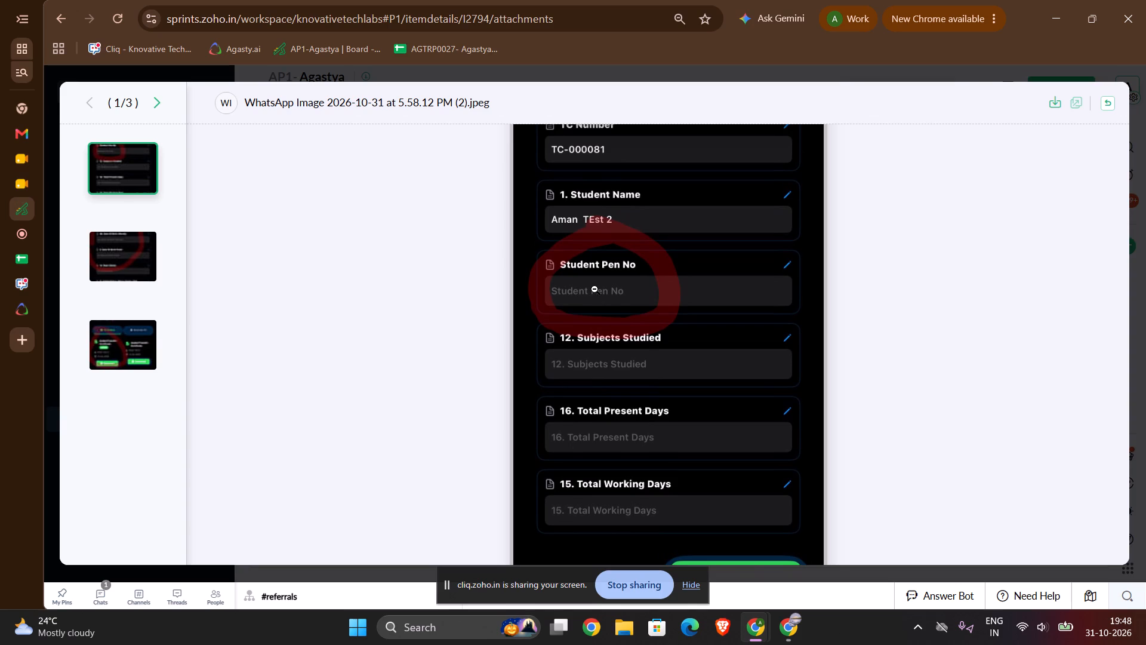
click(126, 255)
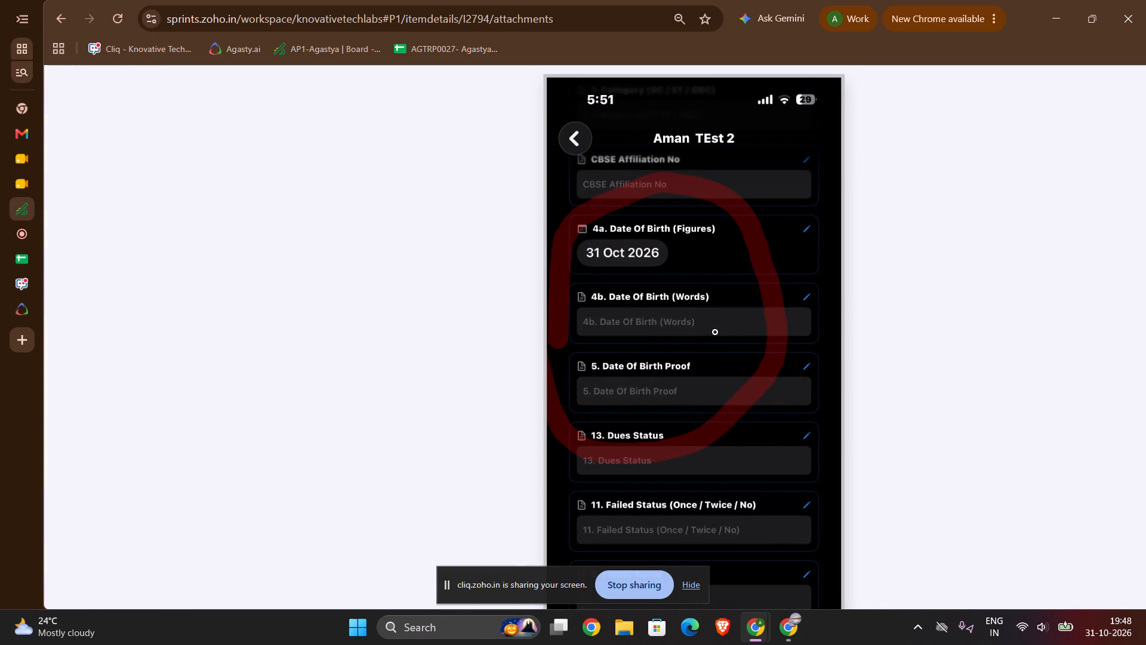
scroll(667, 339, down, 2)
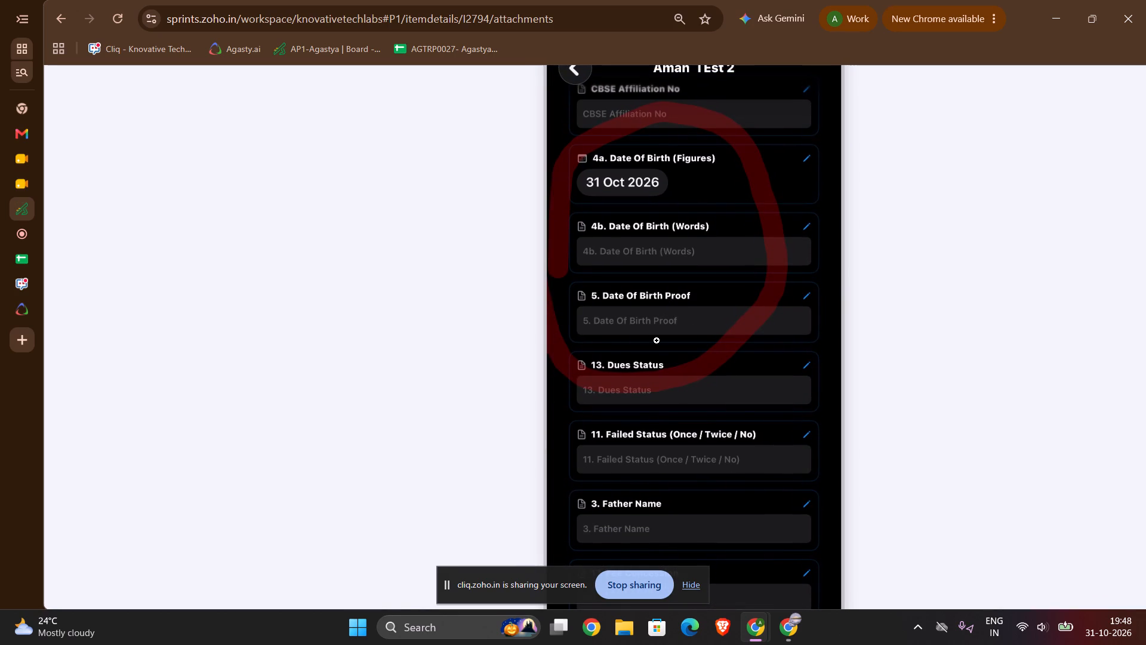
click(469, 326)
click(180, 281)
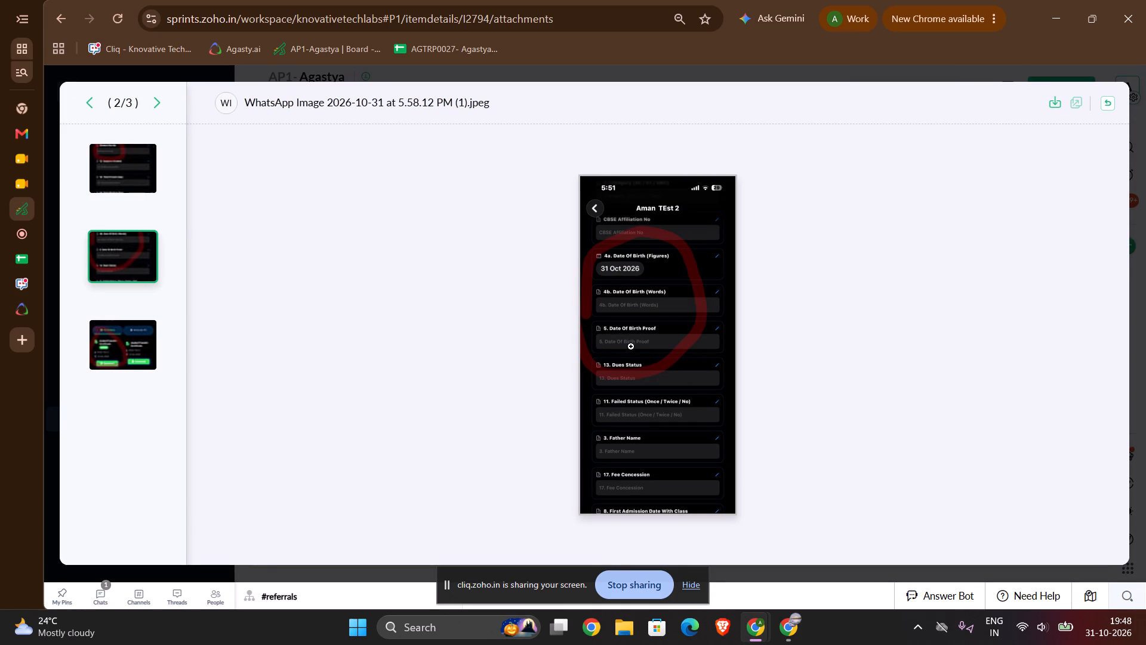
Examine the third attachment's circled TC History entry up close, and close the attachment viewer.
click(136, 342)
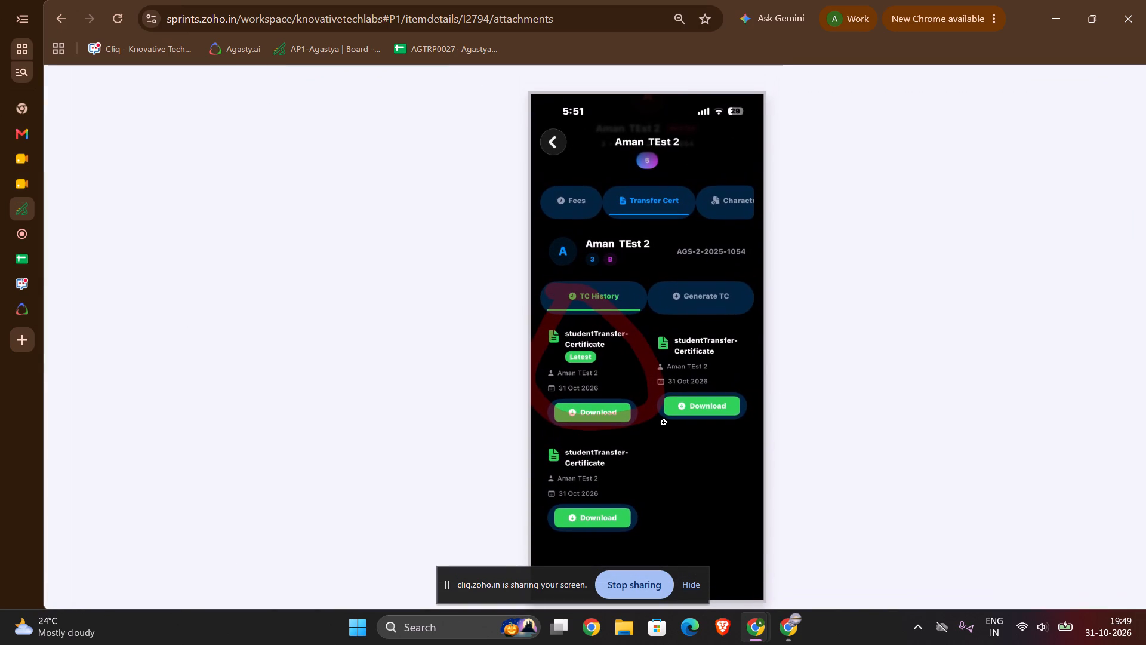
scroll(648, 301, up, 1)
click(697, 272)
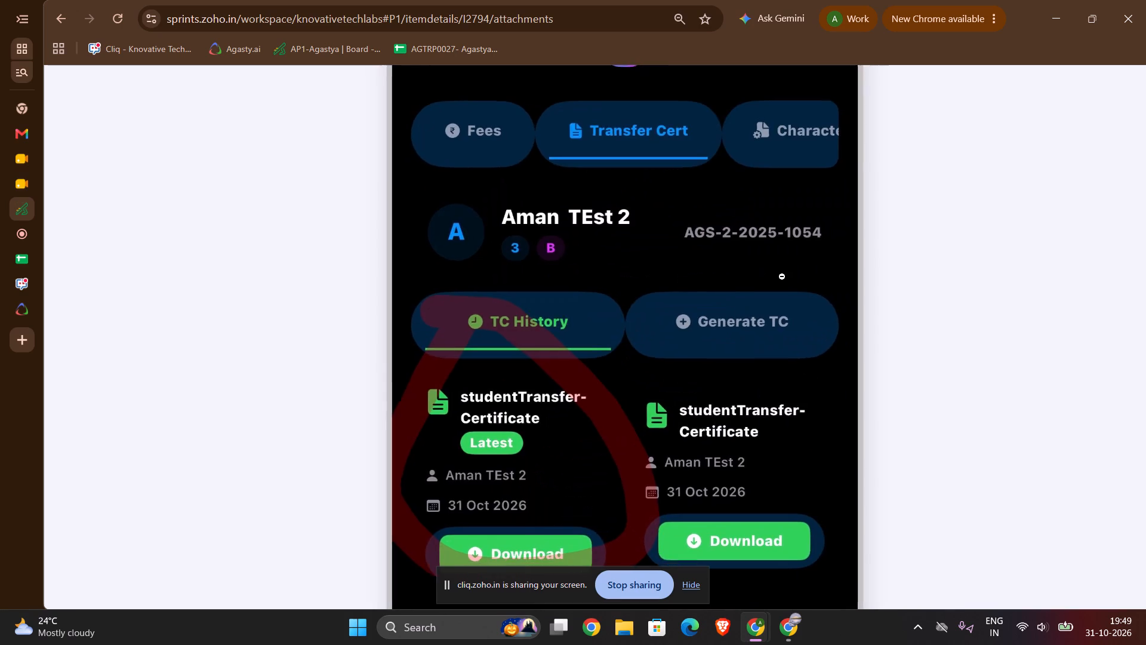
click(777, 283)
click(112, 293)
click(318, 279)
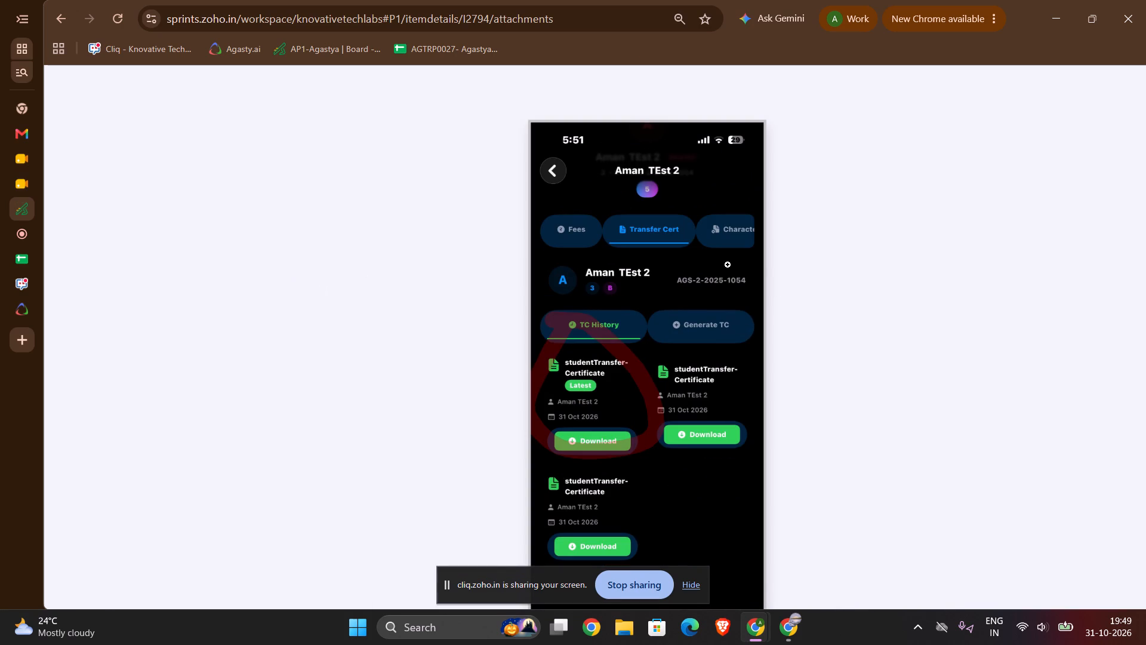
click(1108, 105)
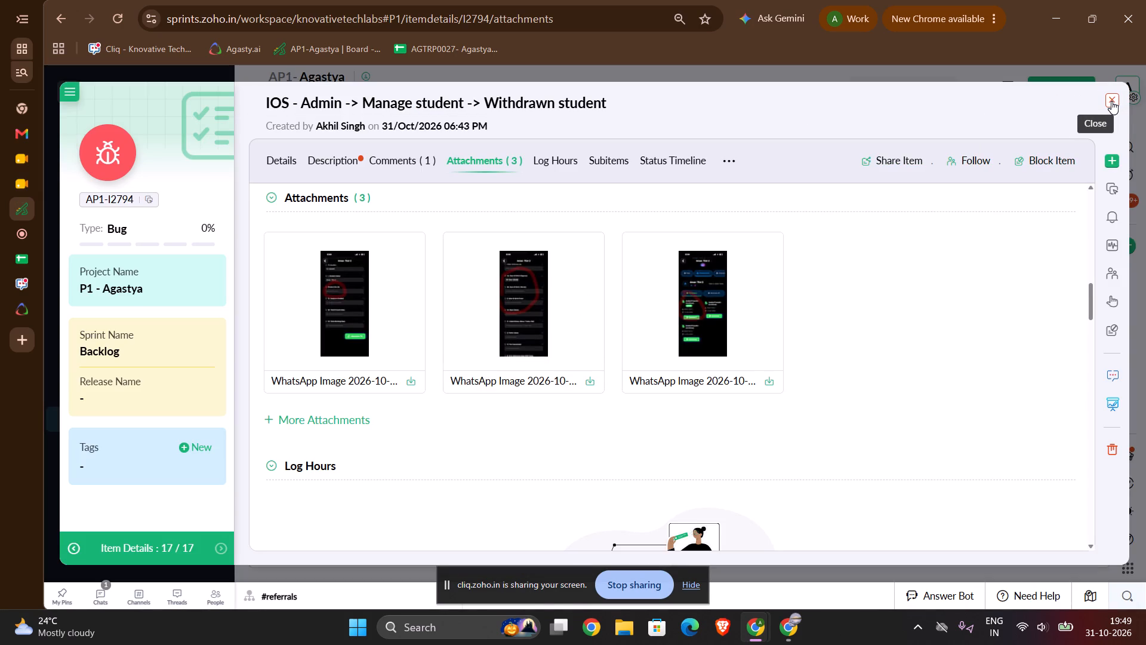
Recheck the withdrawn student bug's main details, then close it to return to the backlog search results.
scroll(435, 198, up, 7)
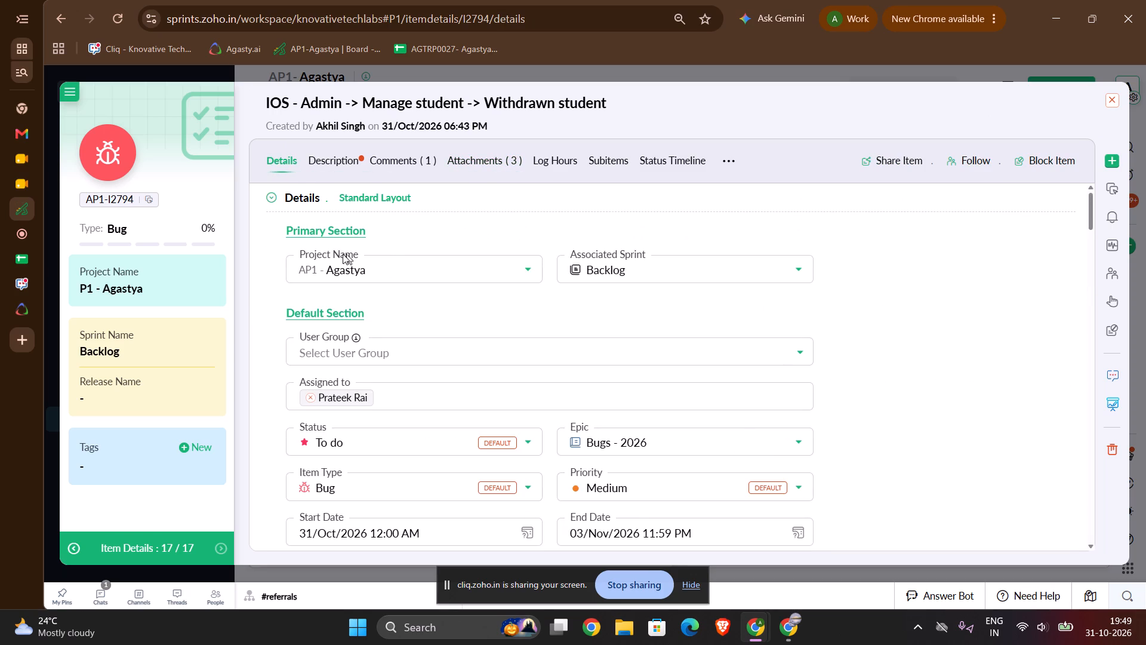
scroll(350, 288, up, 1)
scroll(580, 252, up, 1)
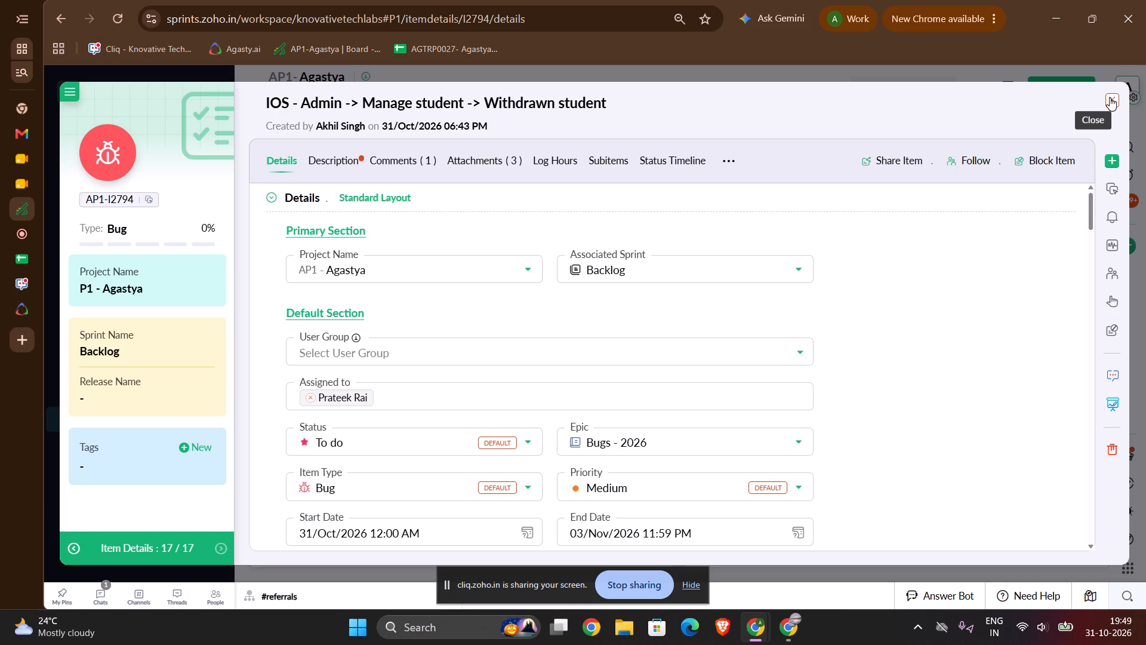
click(1110, 97)
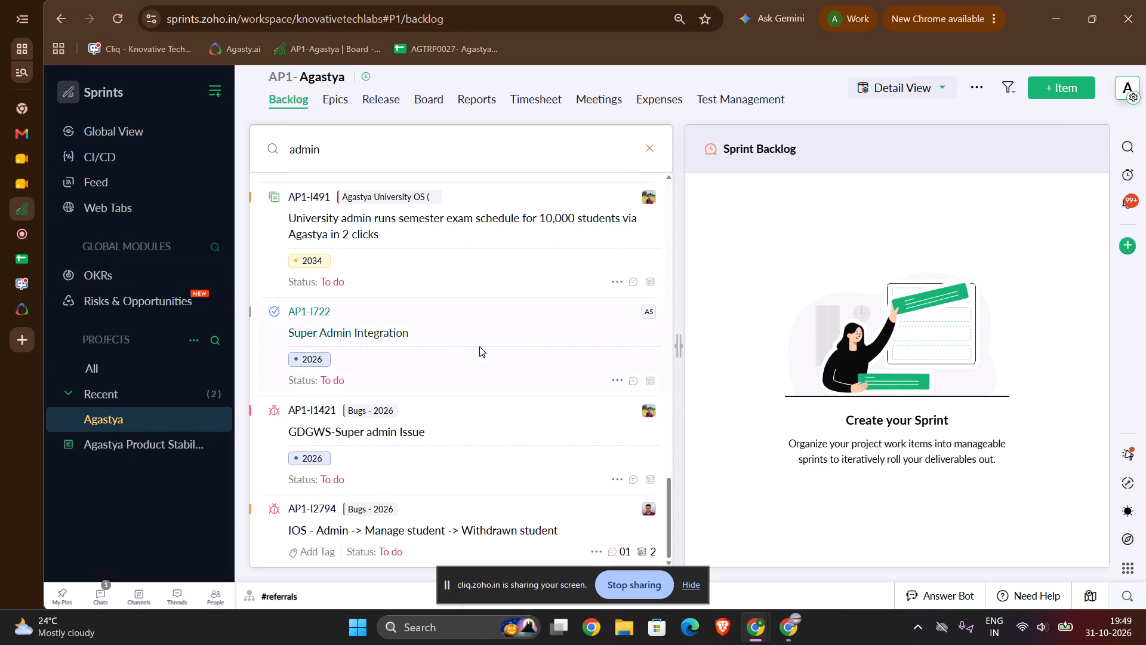
scroll(479, 346, down, 4)
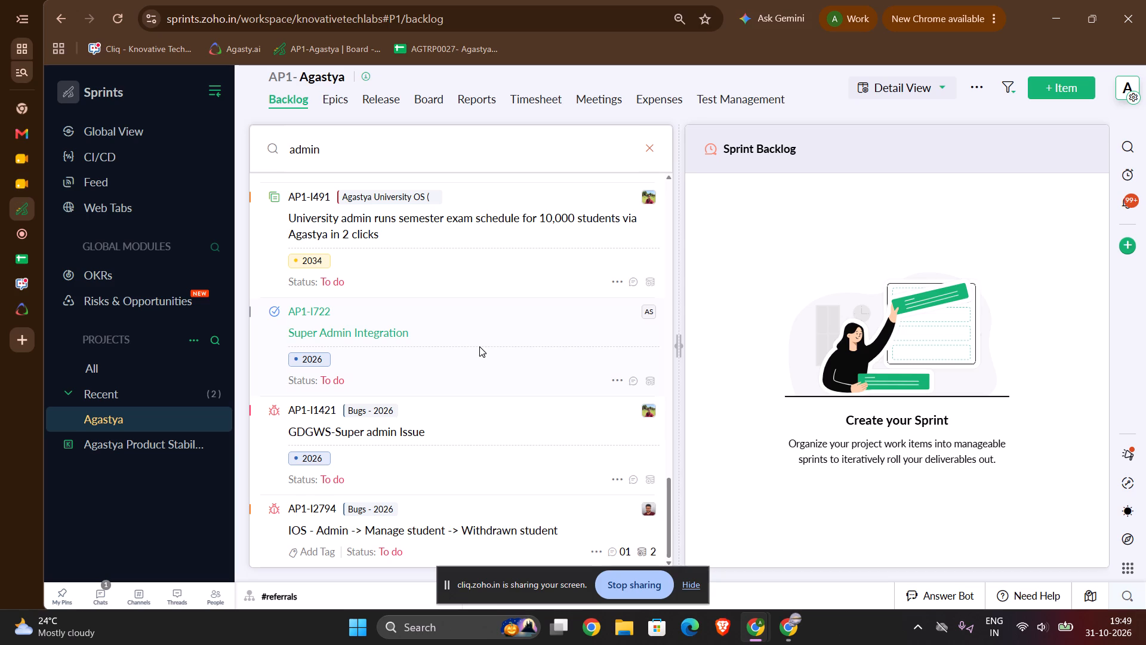
Stop sharing the screen and end the team meeting in Cliq.
click(655, 593)
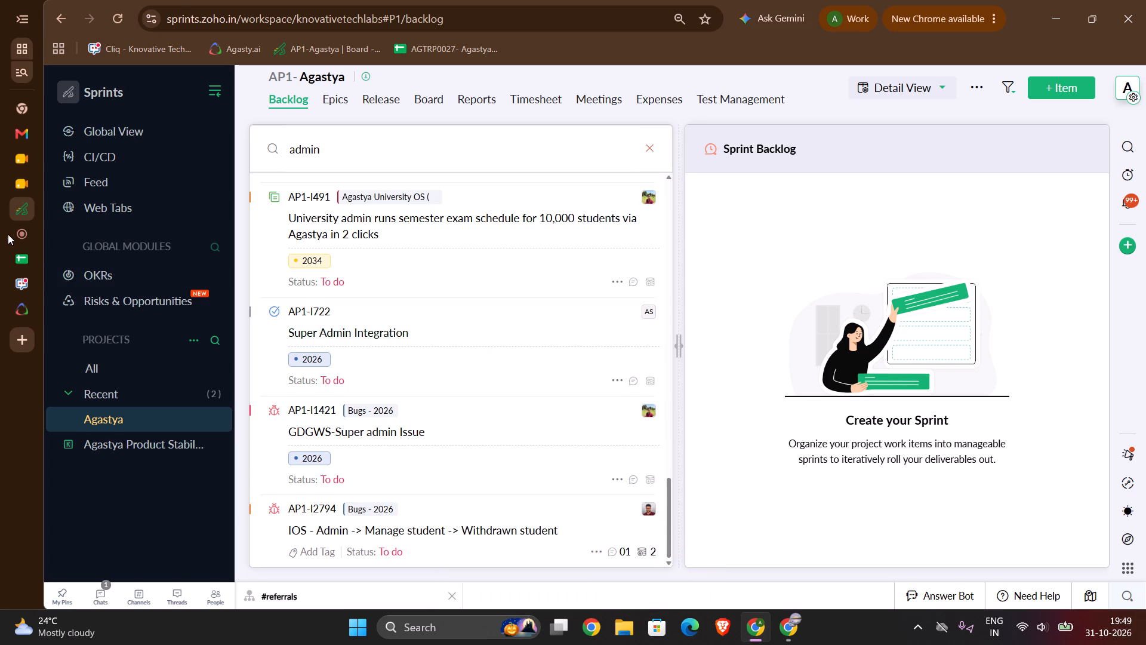
click(12, 236)
click(557, 575)
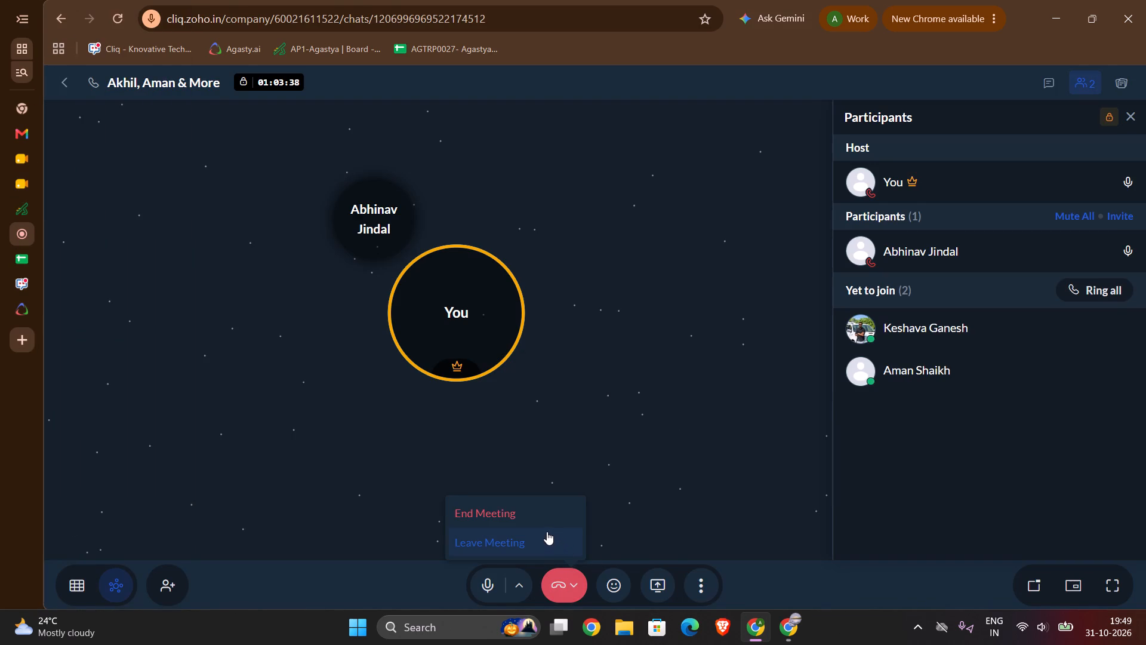
click(547, 515)
Open the #engineering channel and read its latest messages, down to the customer-specific loading screen request.
click(144, 351)
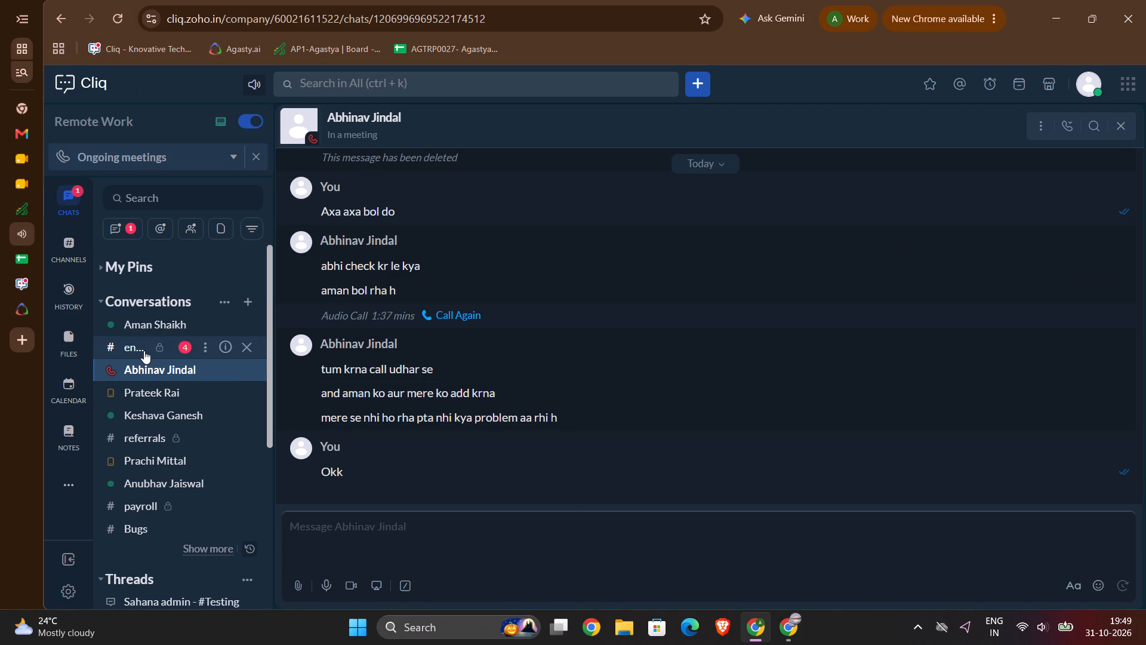
scroll(439, 359, down, 13)
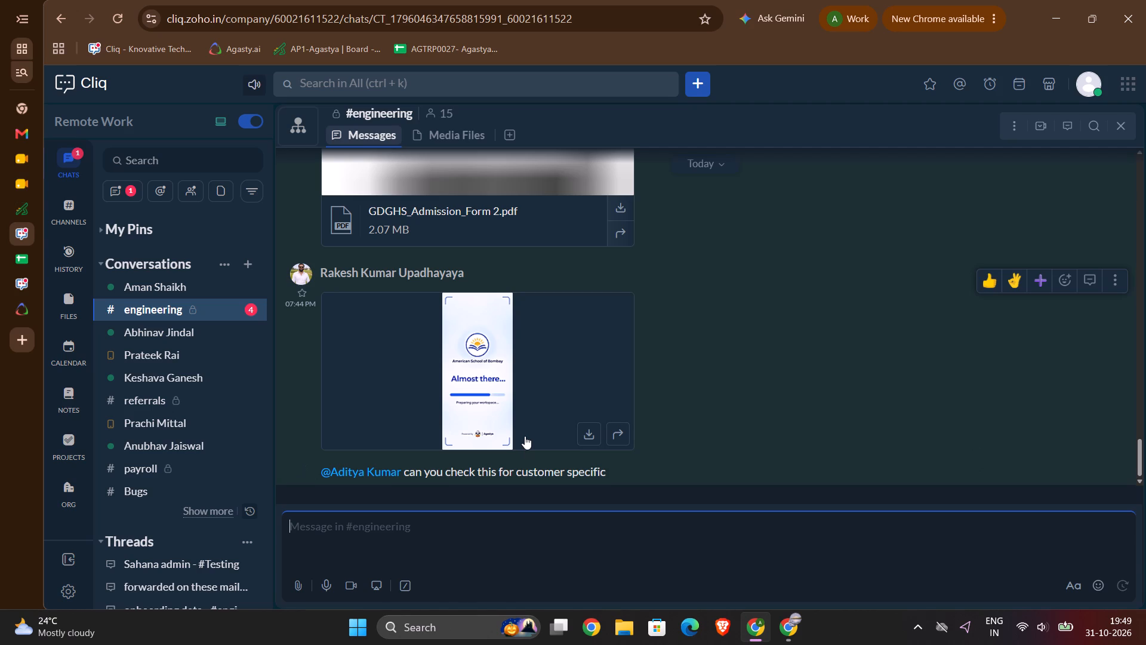
key(grave)
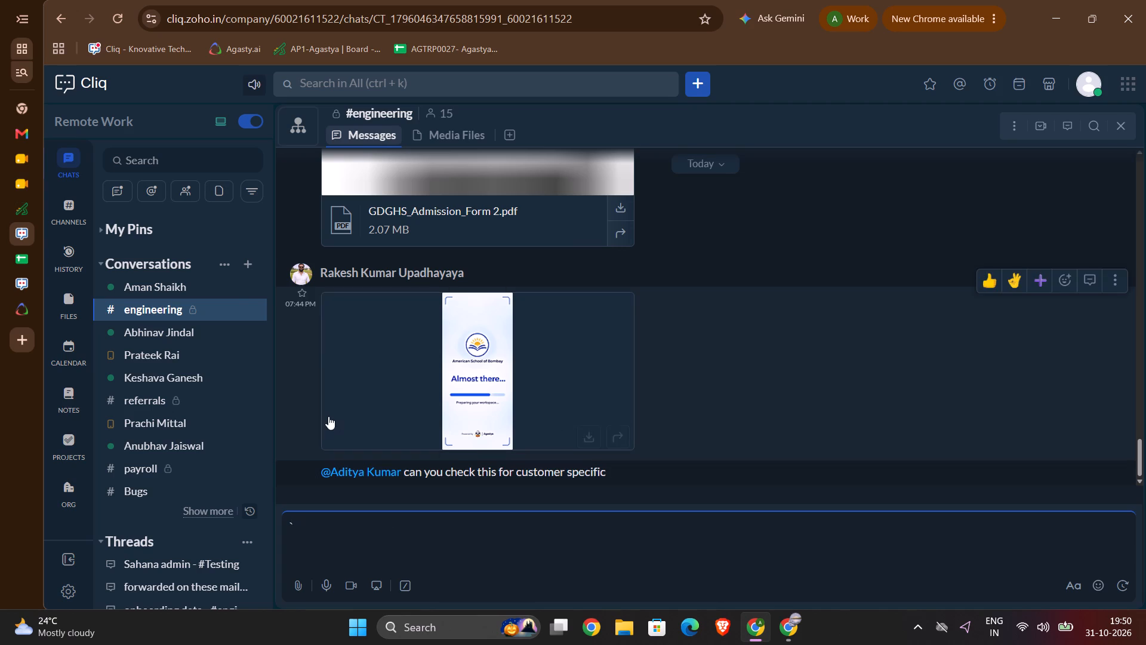
In Notepad, add the line "Backlog sprint= AP1-I2794" below the existing list, separated by a blank line.
click(418, 623)
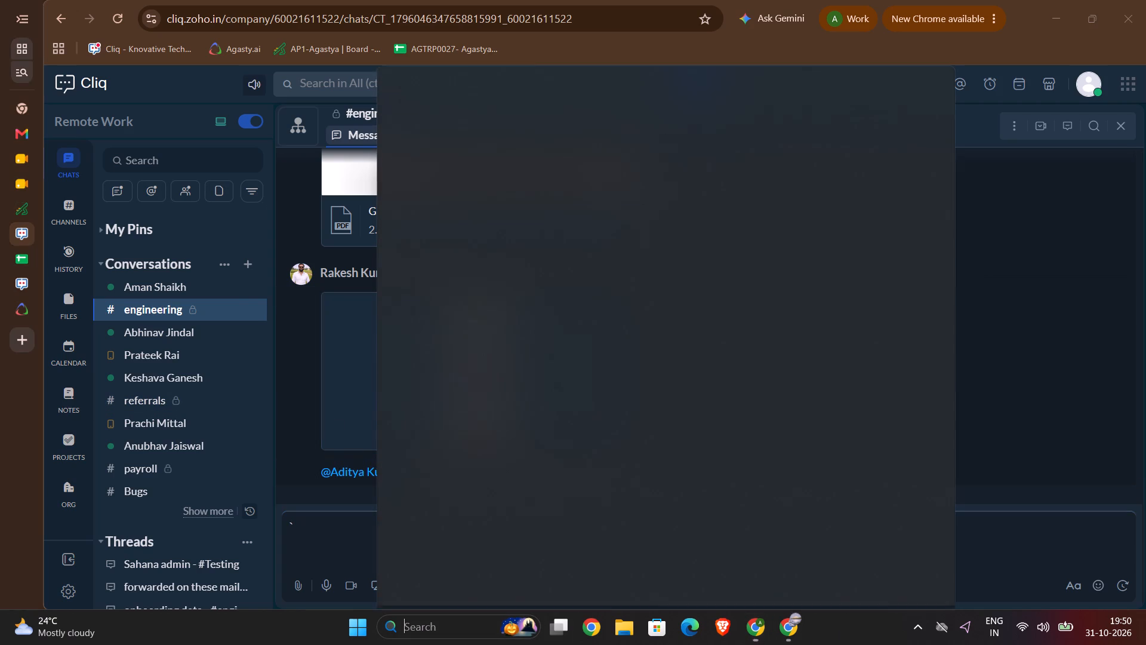
text(not)
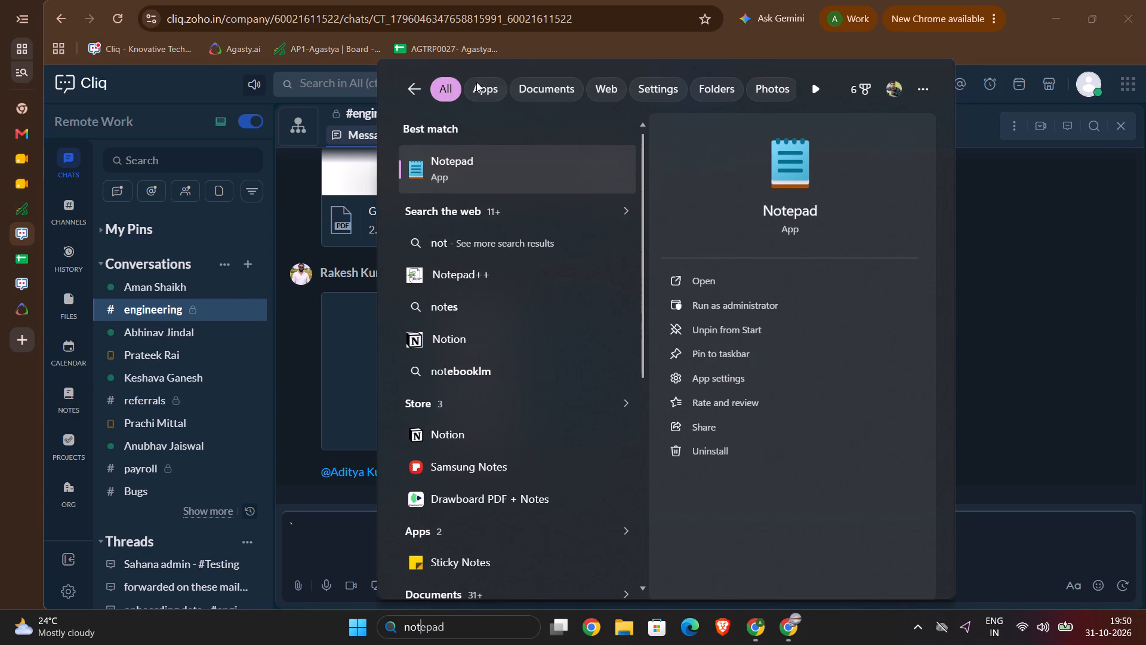
click(460, 170)
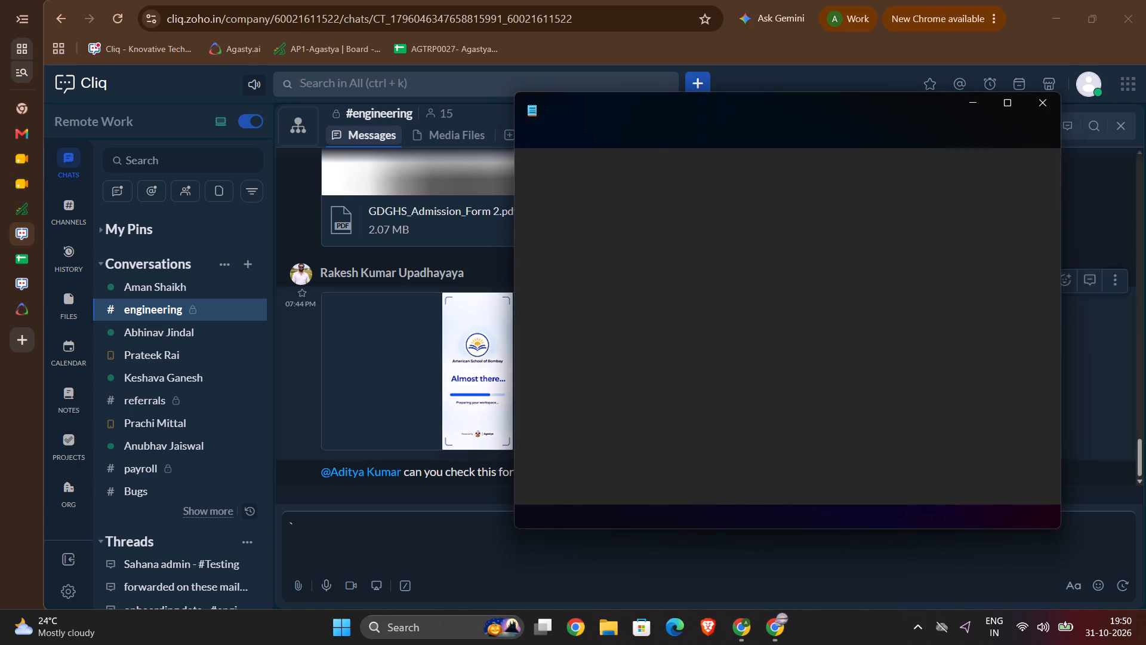
click(662, 231)
key(Return)
key(BackSpace)
key(Right)
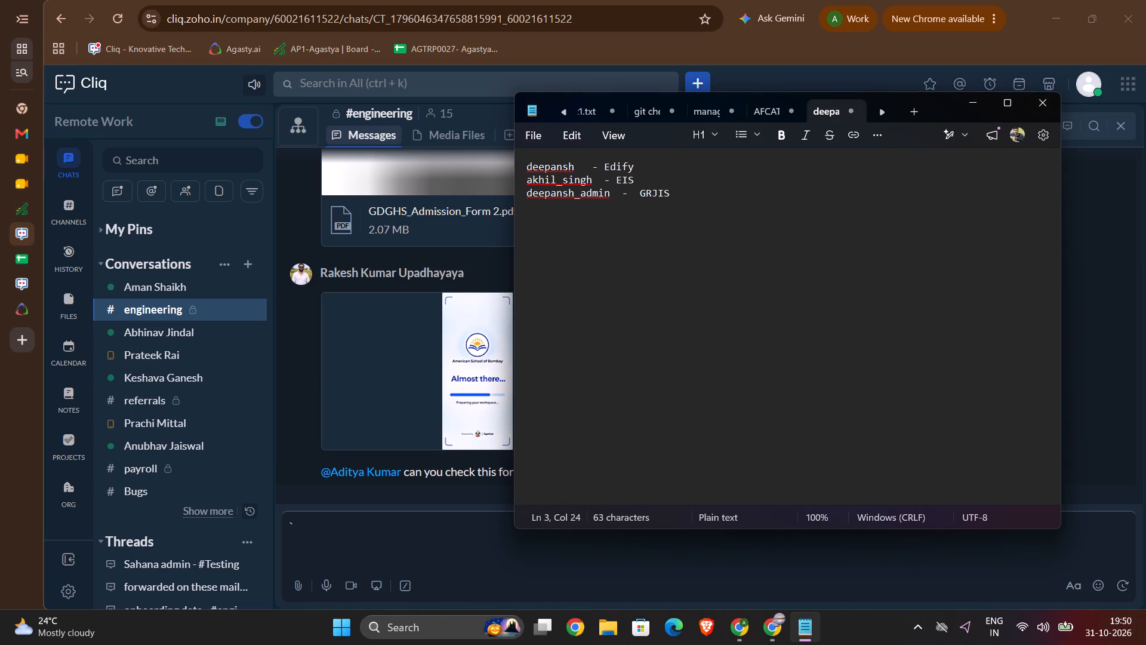
key(Return)
key(Return)
text(BHack)
key(BackSpace)
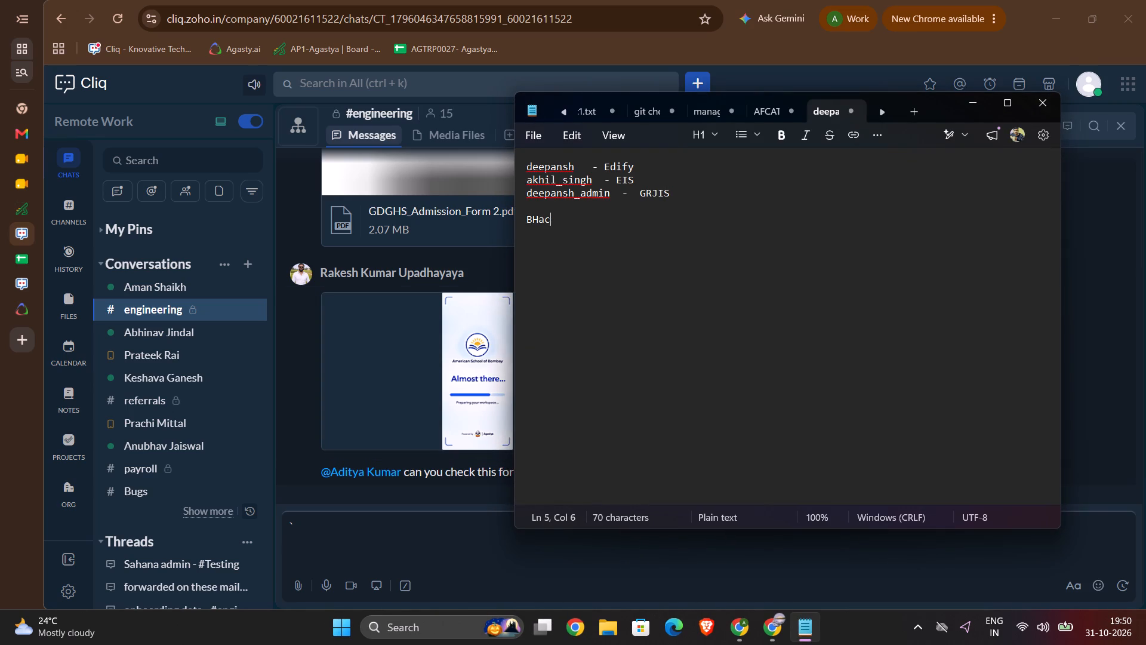
key(BackSpace)
key(BackSpace)
key(a)
key(BackSpace)
key(a)
key(BackSpace)
key(BackSpace)
text(acklog)
key(space)
text(sprint)
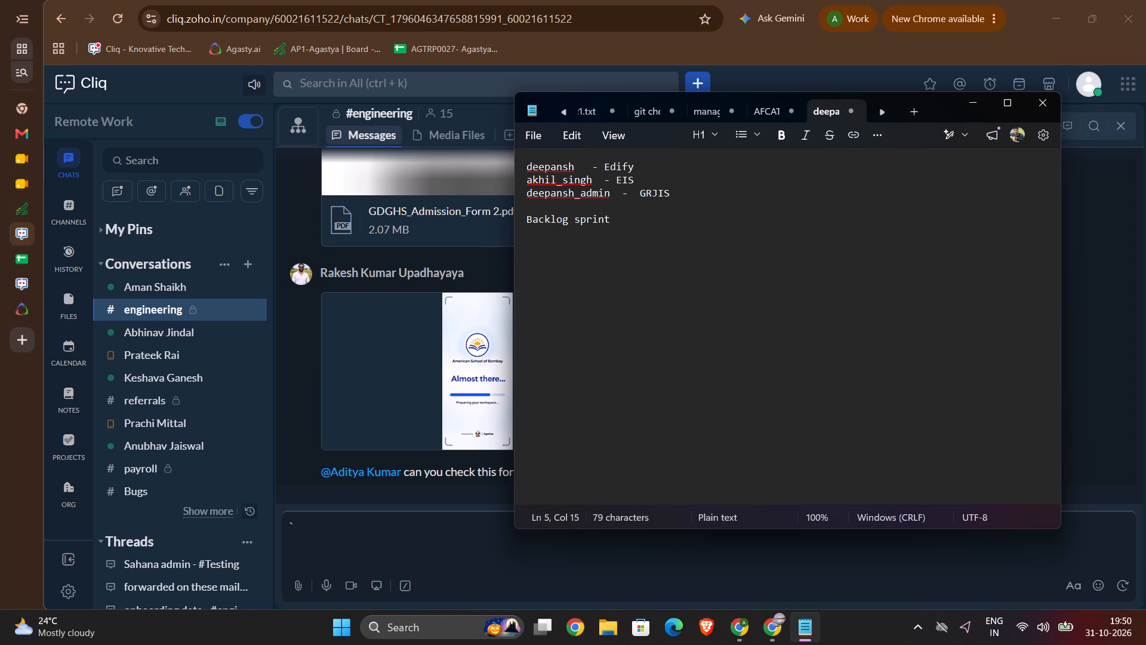
text(=)
key(space)
key(ctrl+v)
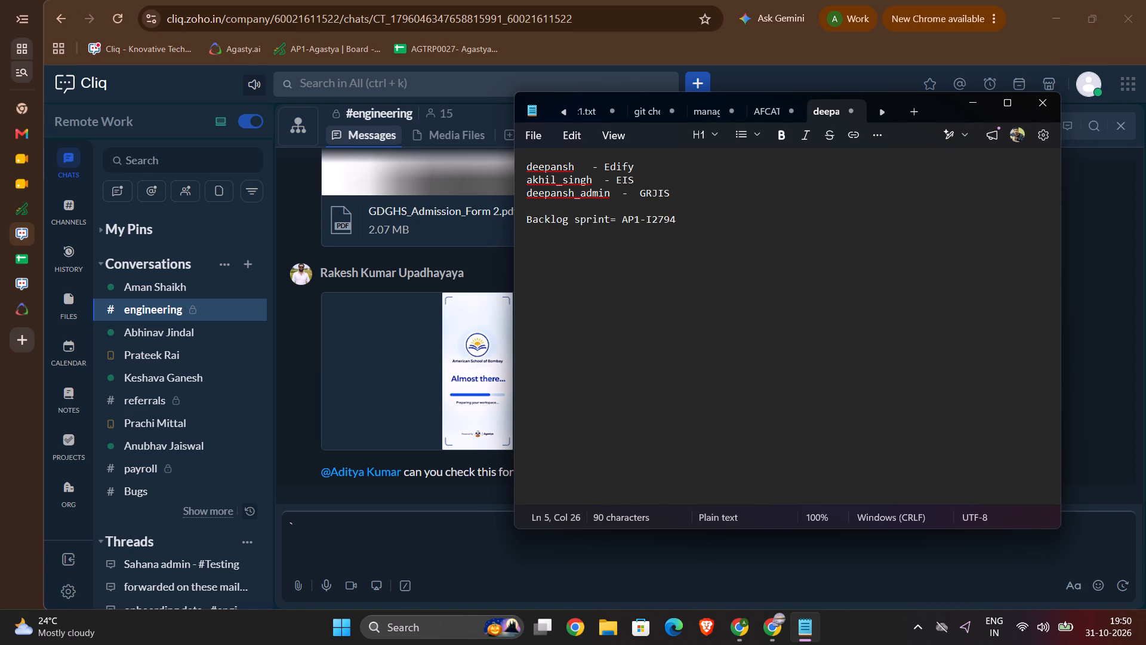
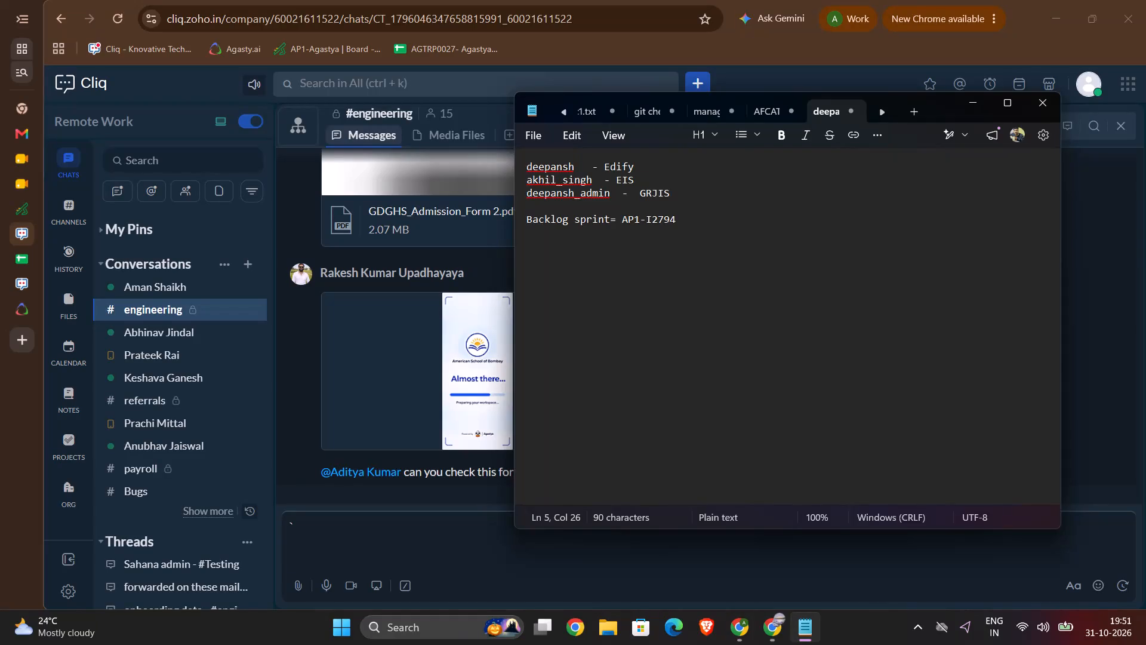
Clear the stray character from the #engineering message draft.
click(423, 549)
key(BackSpace)
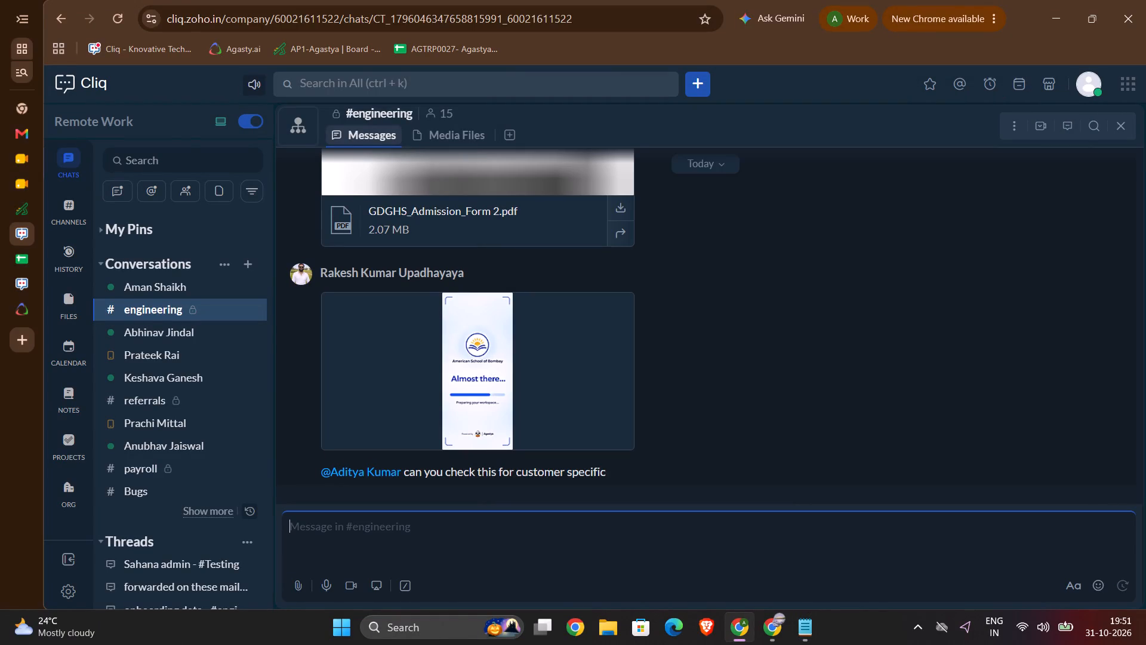
Switch to Zoho Sprints, open the Agastya project's Sprint 11 board and look over its status columns.
click(41, 215)
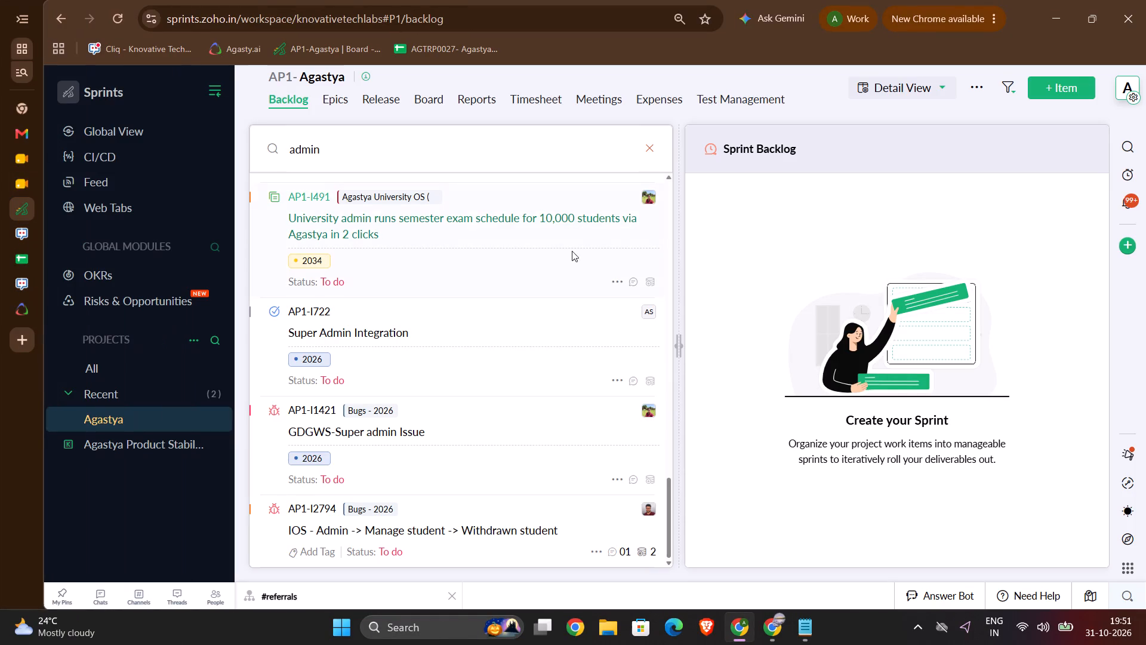
scroll(728, 202, left, 3)
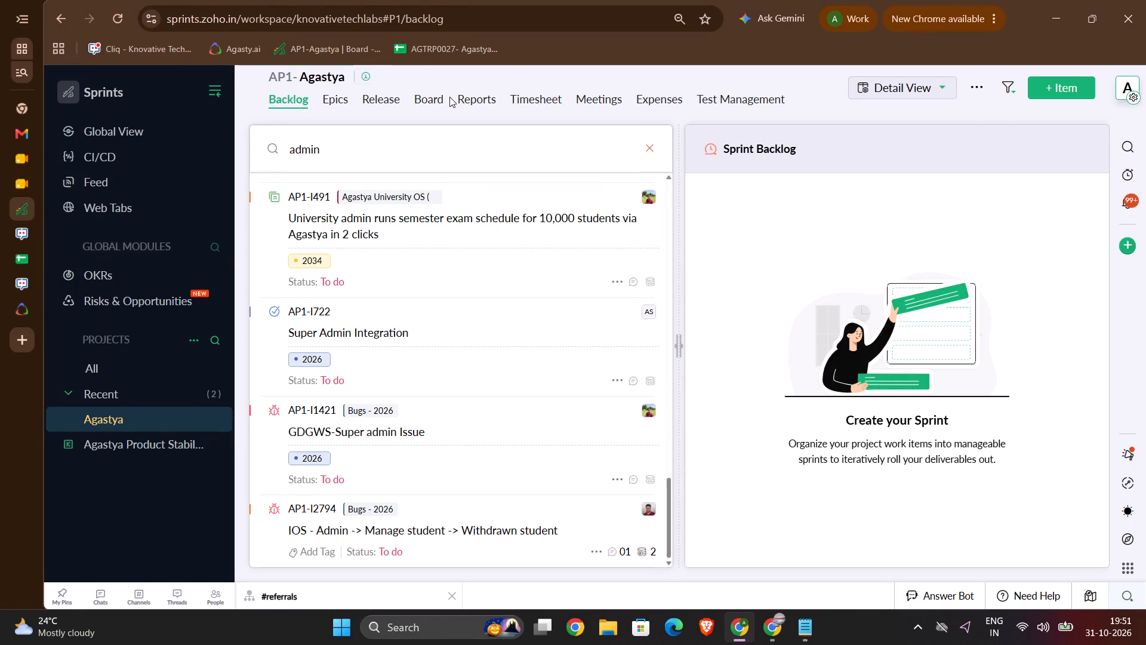
click(449, 97)
click(441, 99)
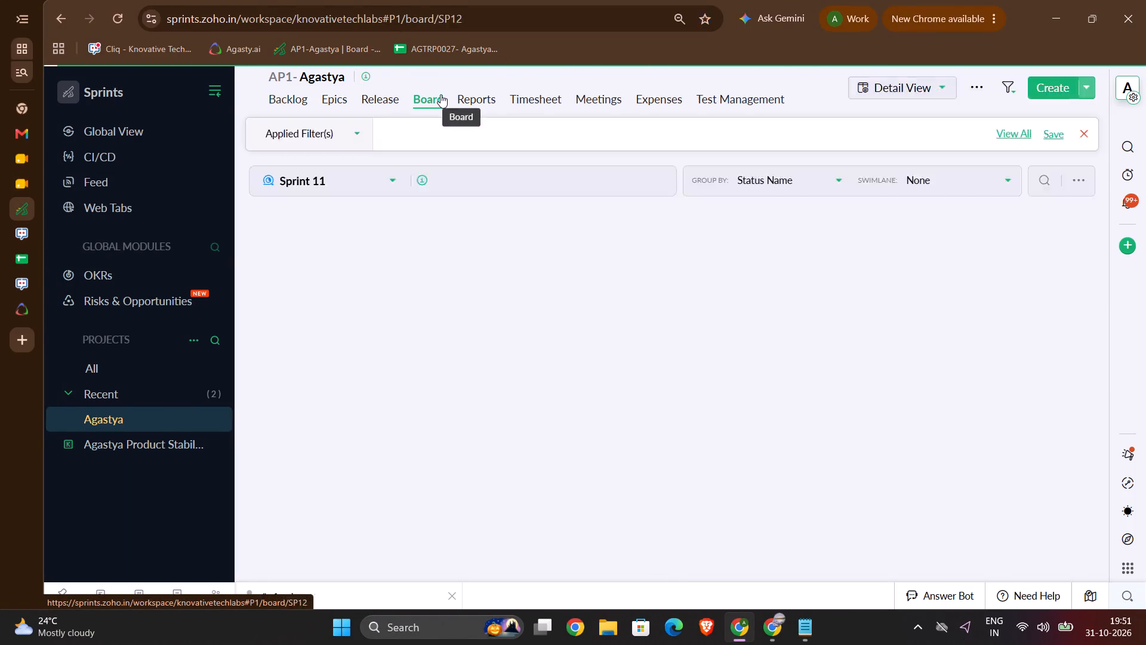
scroll(540, 343, left, 2)
scroll(664, 357, left, 1)
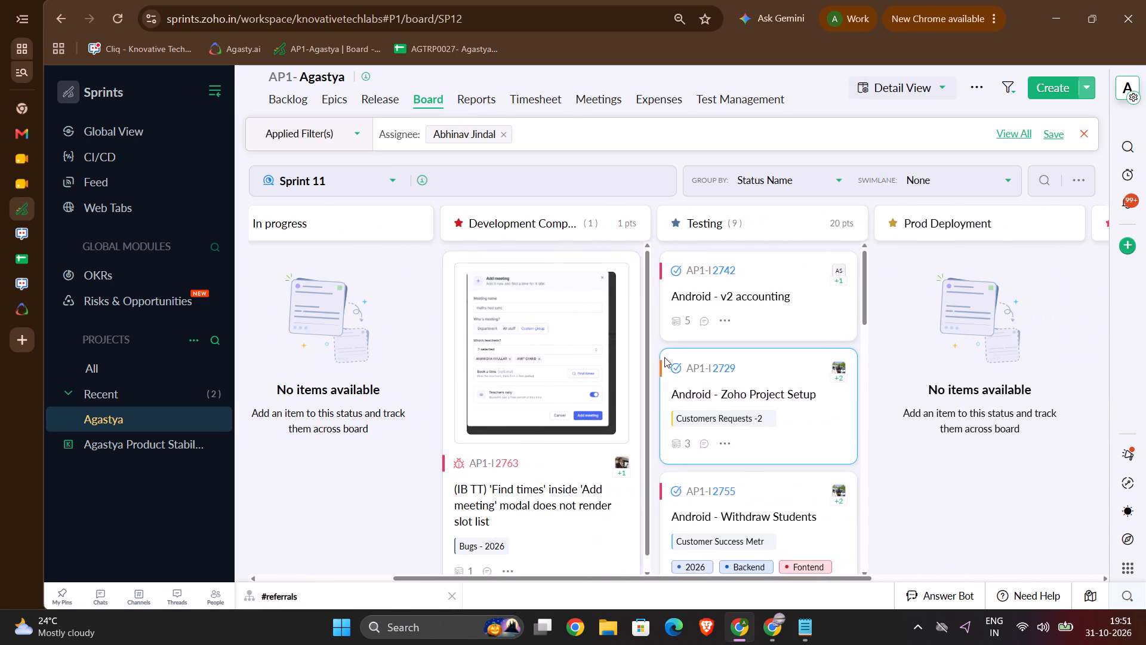
scroll(664, 357, left, 2)
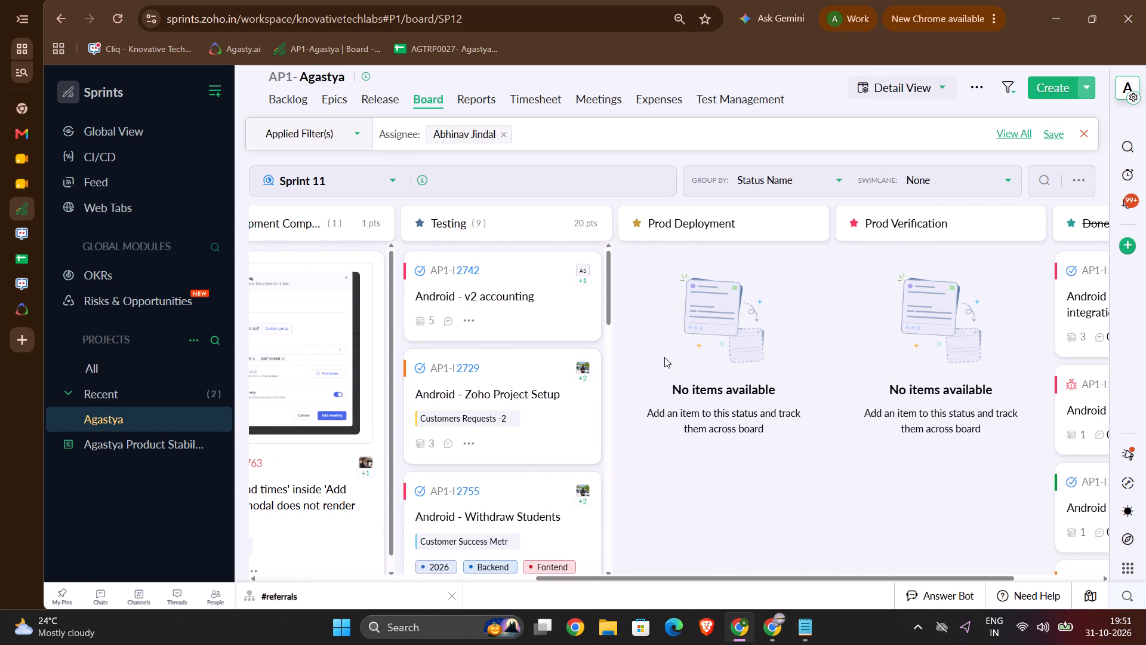
scroll(563, 330, up, 1)
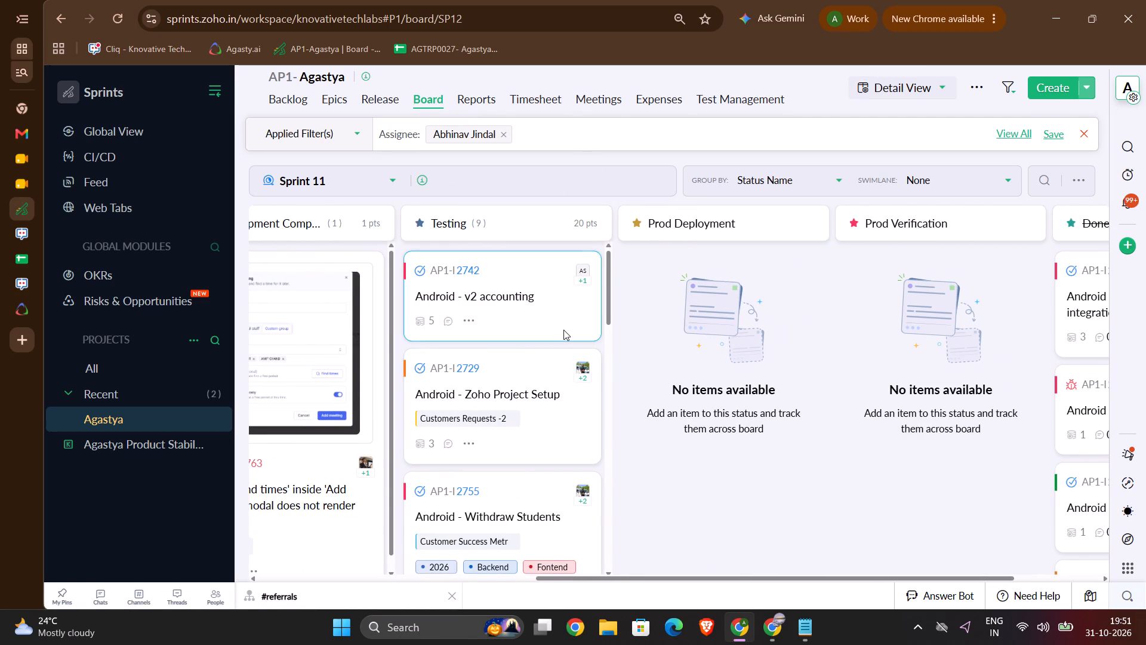
Replace the Sprint 11 board's assignee filter with a quick filter for items assigned to Me.
click(495, 133)
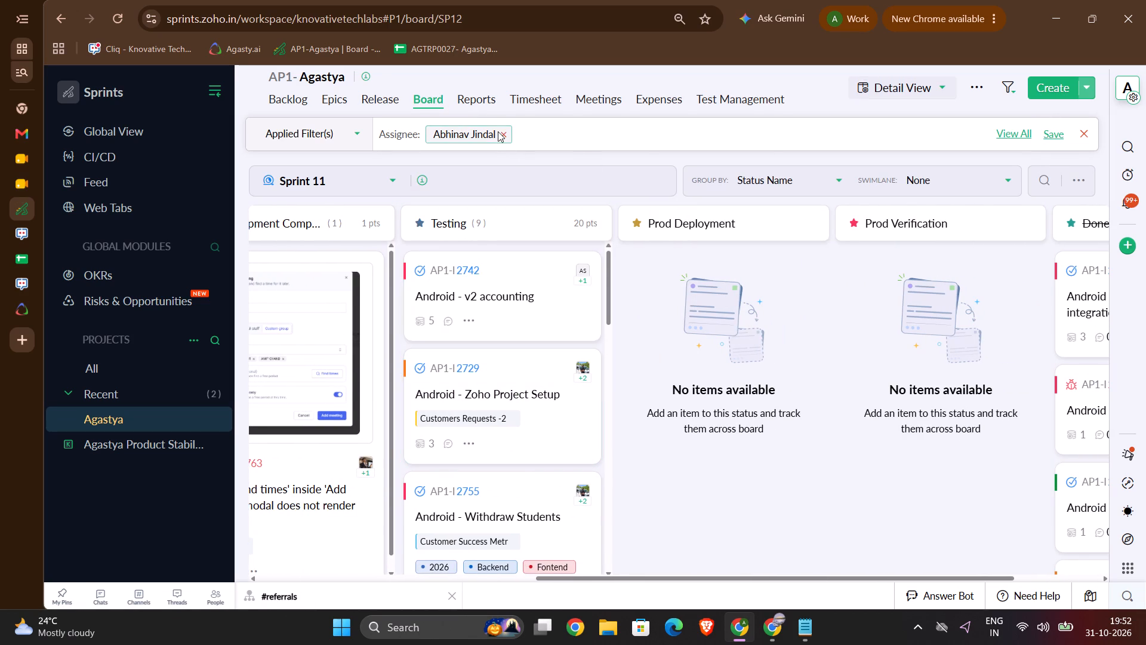
click(500, 130)
click(500, 134)
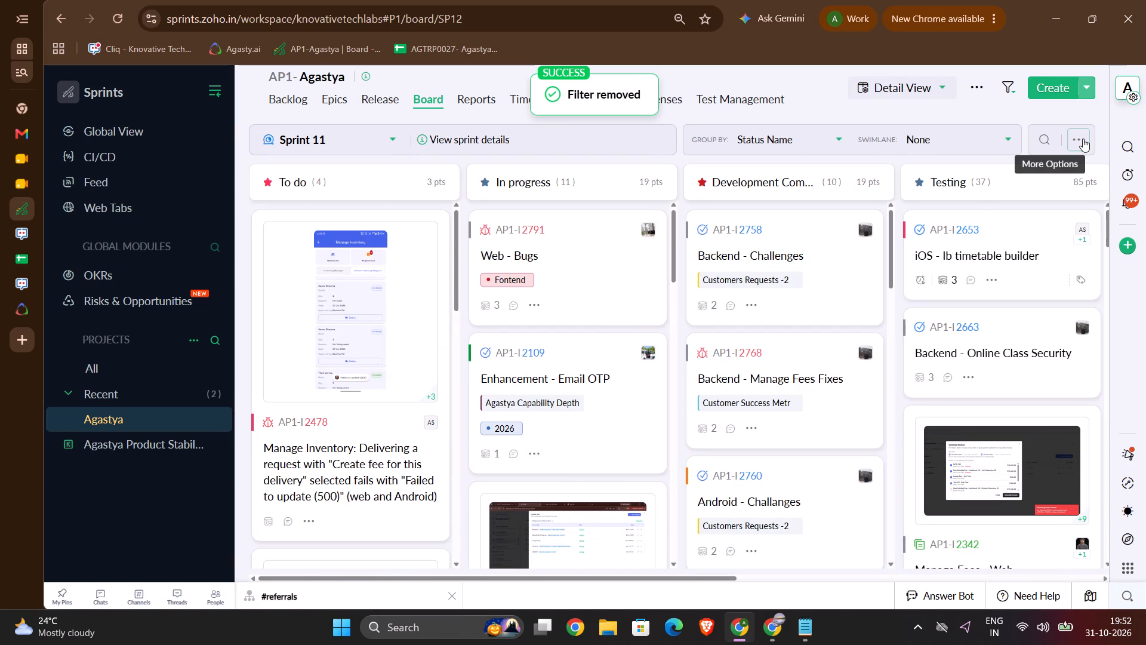
click(1083, 140)
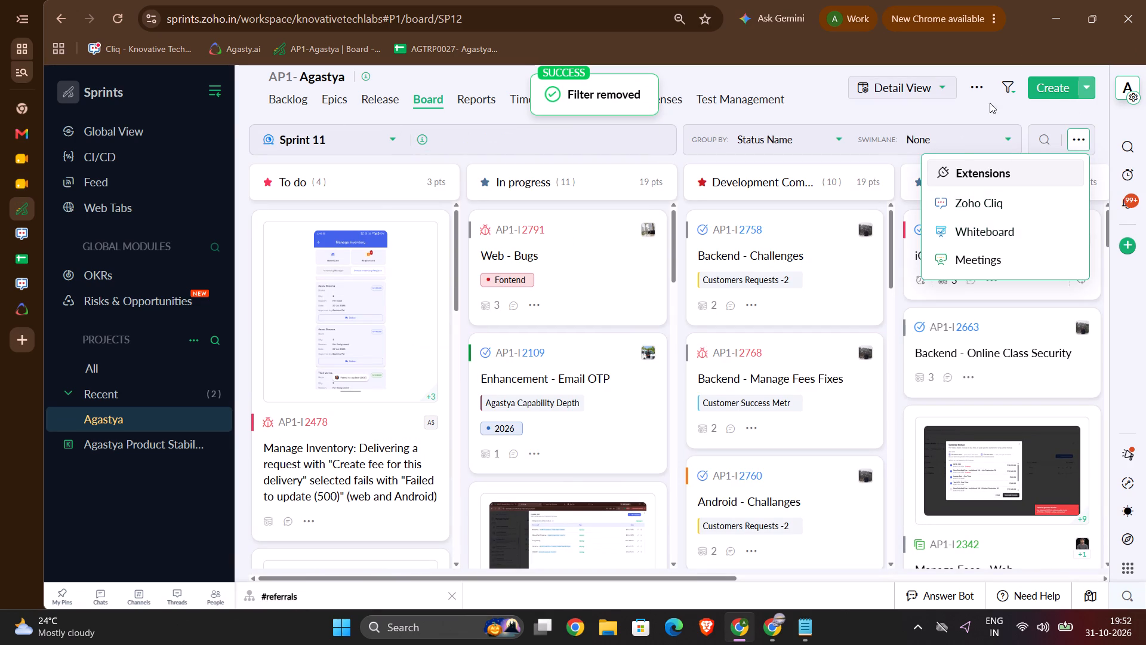
click(1013, 88)
click(904, 146)
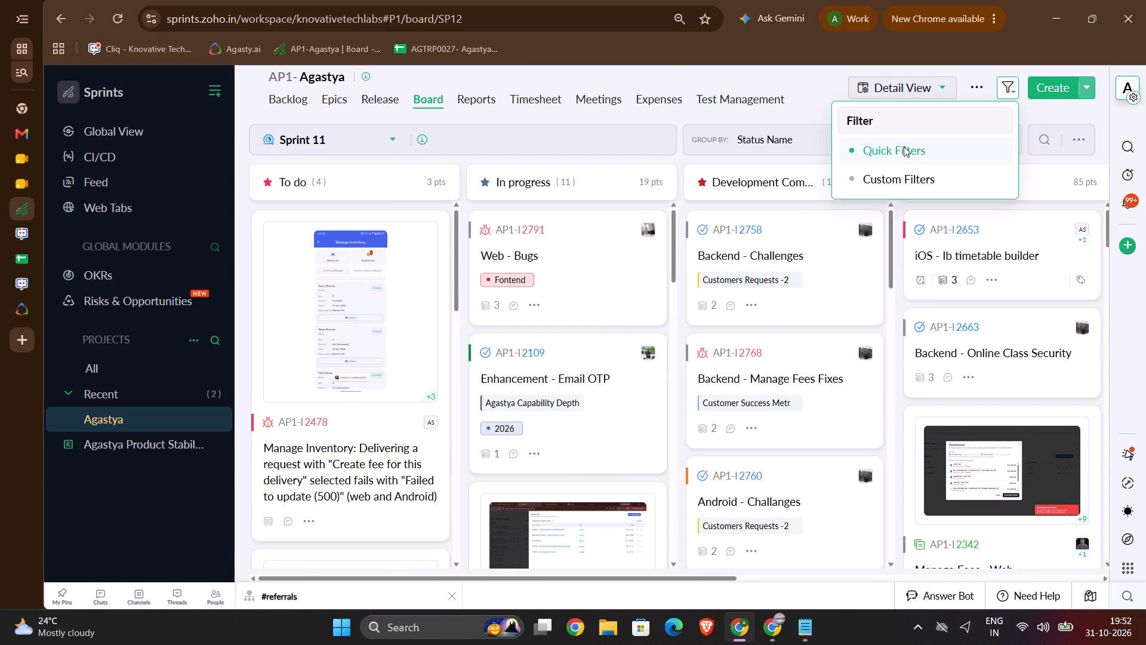
click(70, 127)
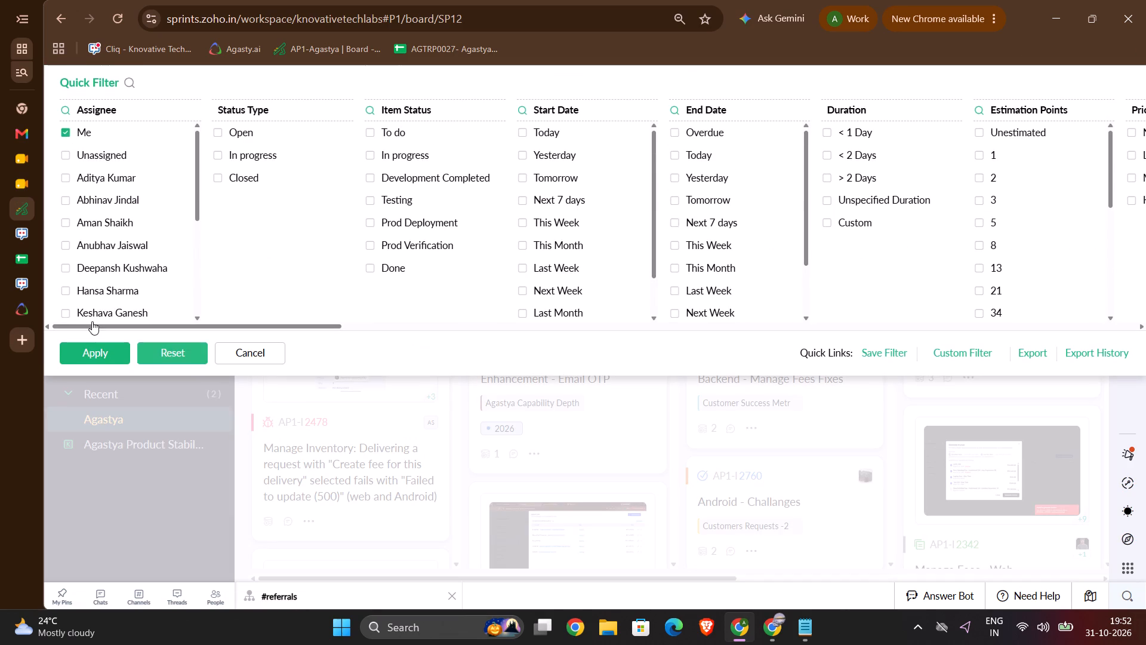
click(88, 348)
Find the "iOS - v2 accounting apis" task in the Testing column, open it, and read its comments section and description.
scroll(522, 375, left, 2)
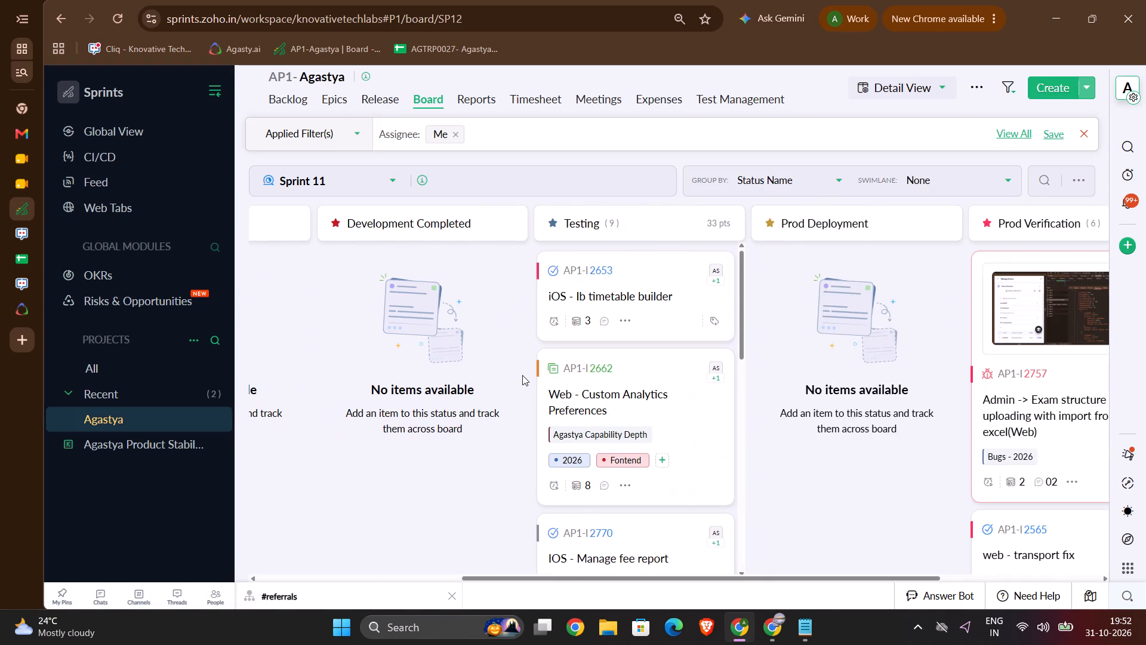
scroll(522, 375, left, 2)
scroll(769, 370, left, 1)
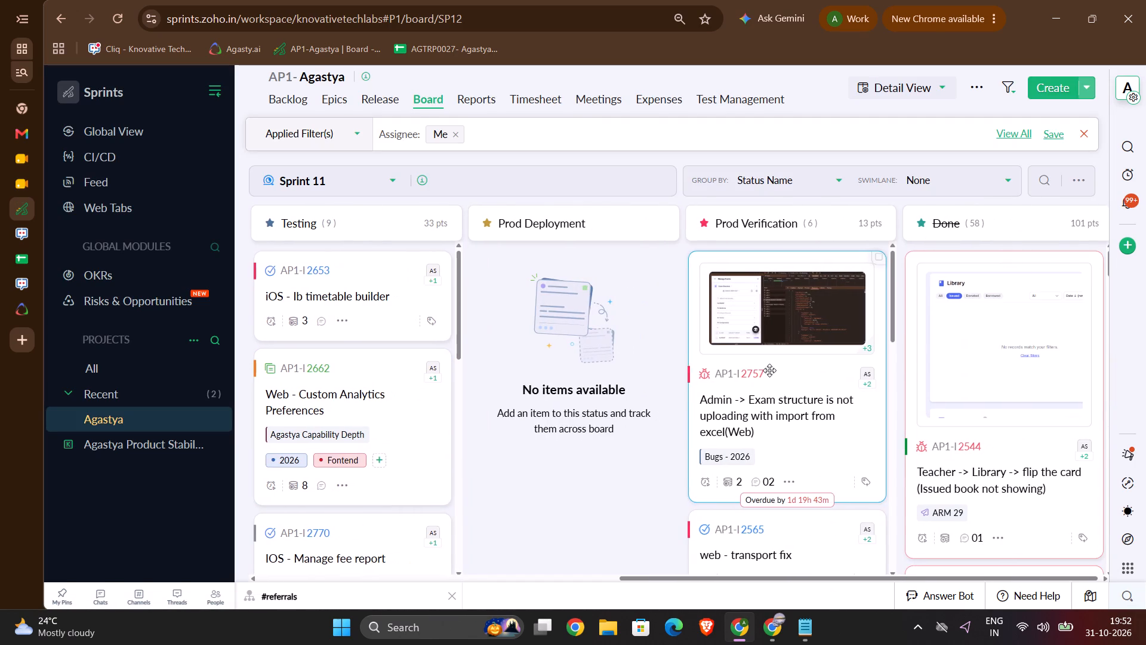
scroll(769, 370, left, 1)
scroll(629, 374, down, 7)
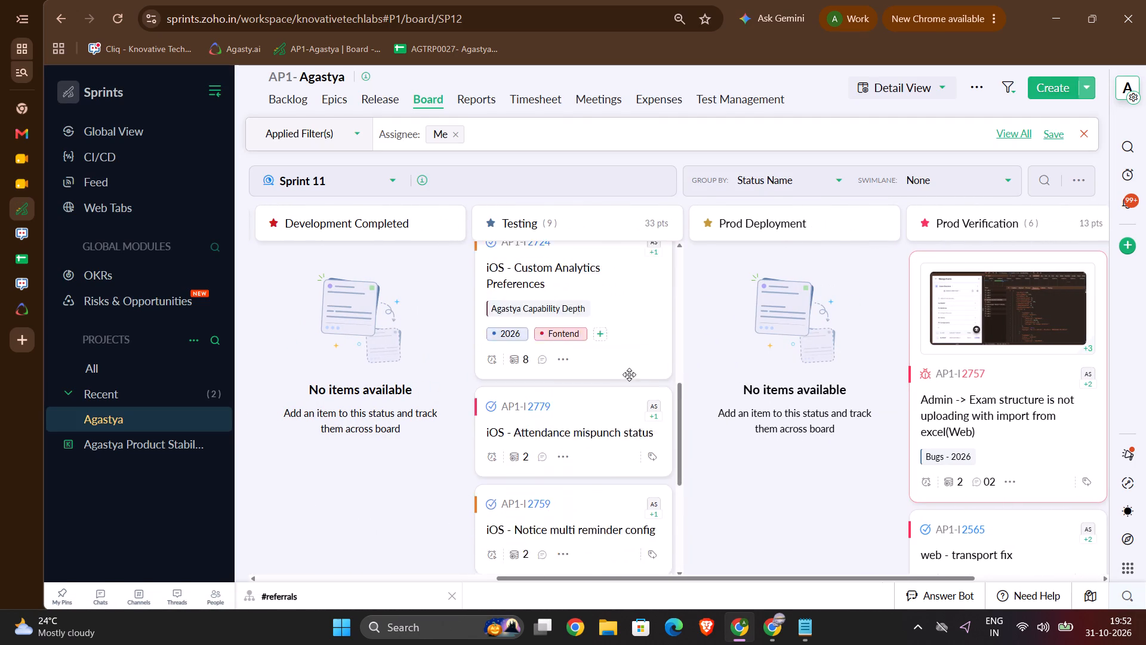
scroll(629, 374, down, 1)
click(541, 435)
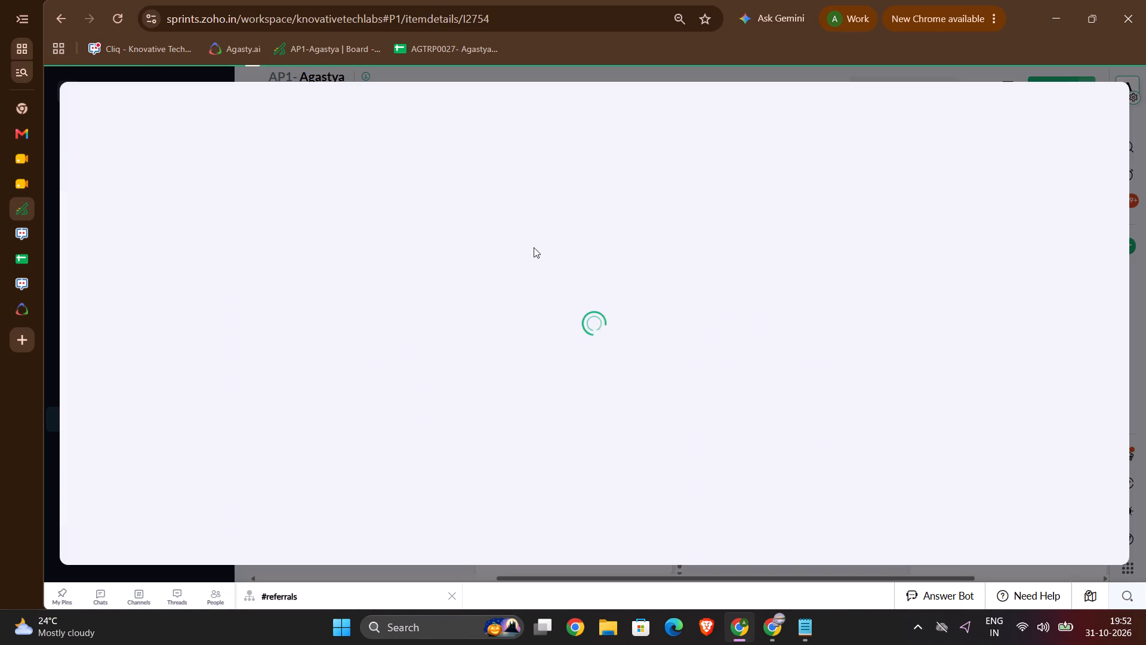
click(410, 162)
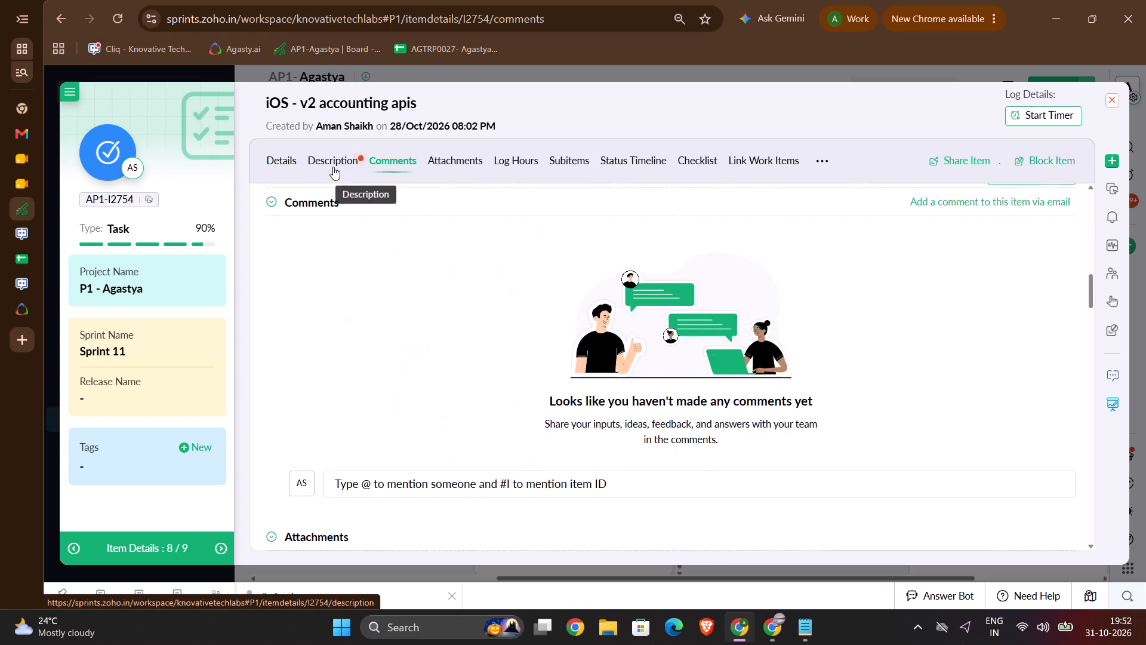
click(333, 166)
Post the task comment "Yes tested all Api in IOS and compare with web all things working fine This was tested with aman." and close it.
click(393, 162)
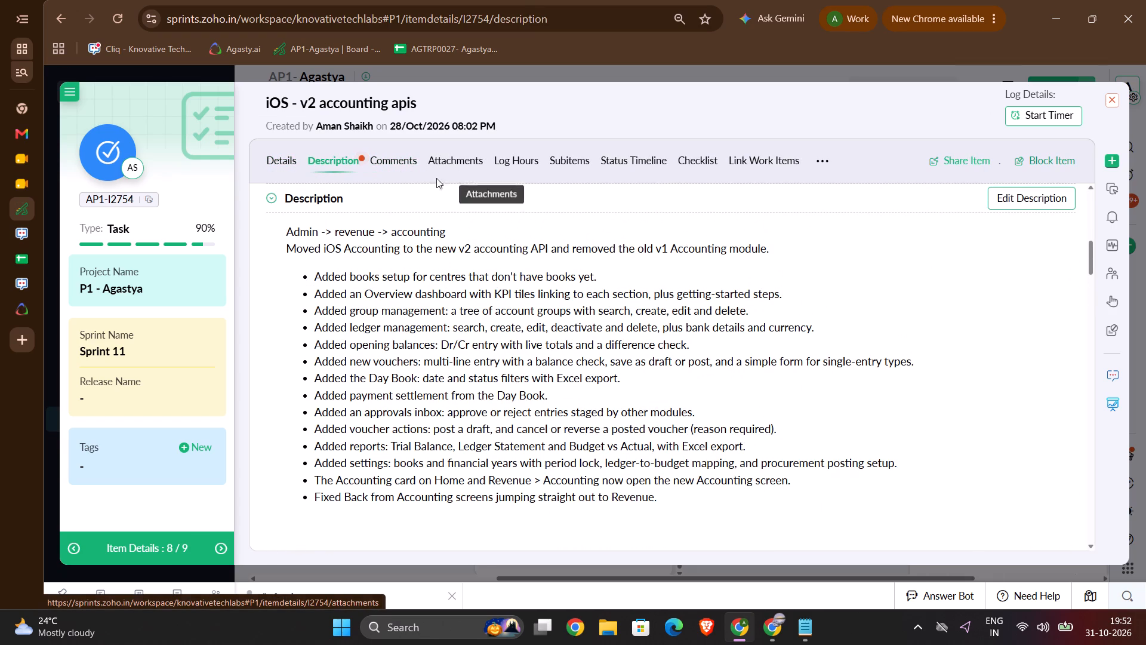
click(397, 161)
click(387, 488)
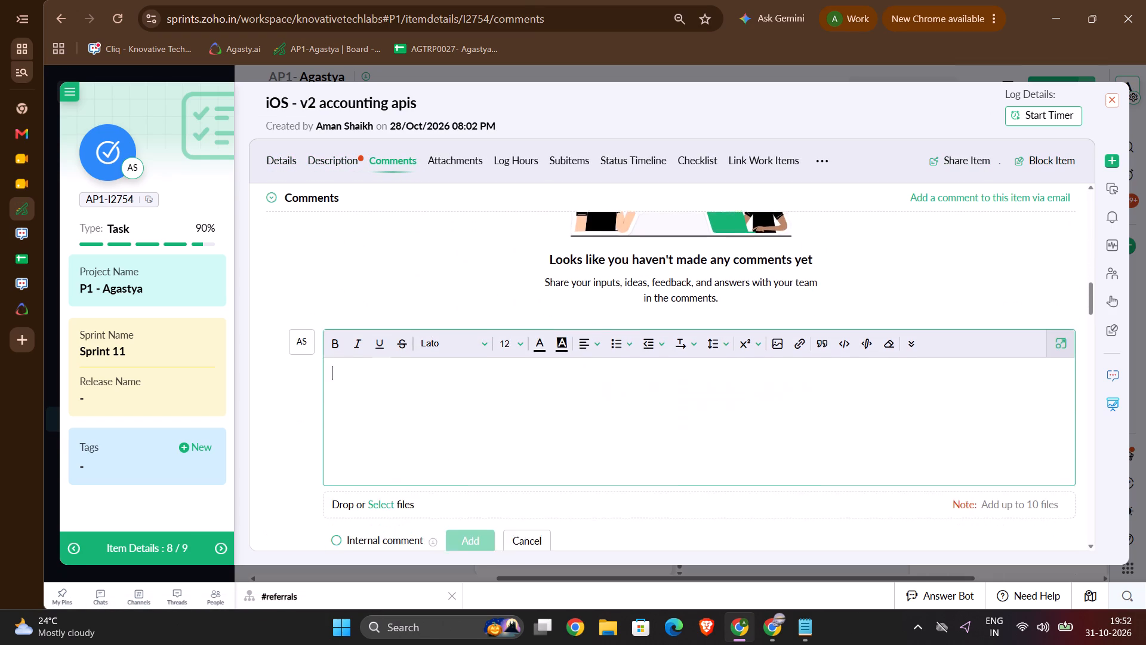
text(Yes ts)
key(BackSpace)
text(est)
key(space)
key(BackSpace)
text(ed all)
key(space)
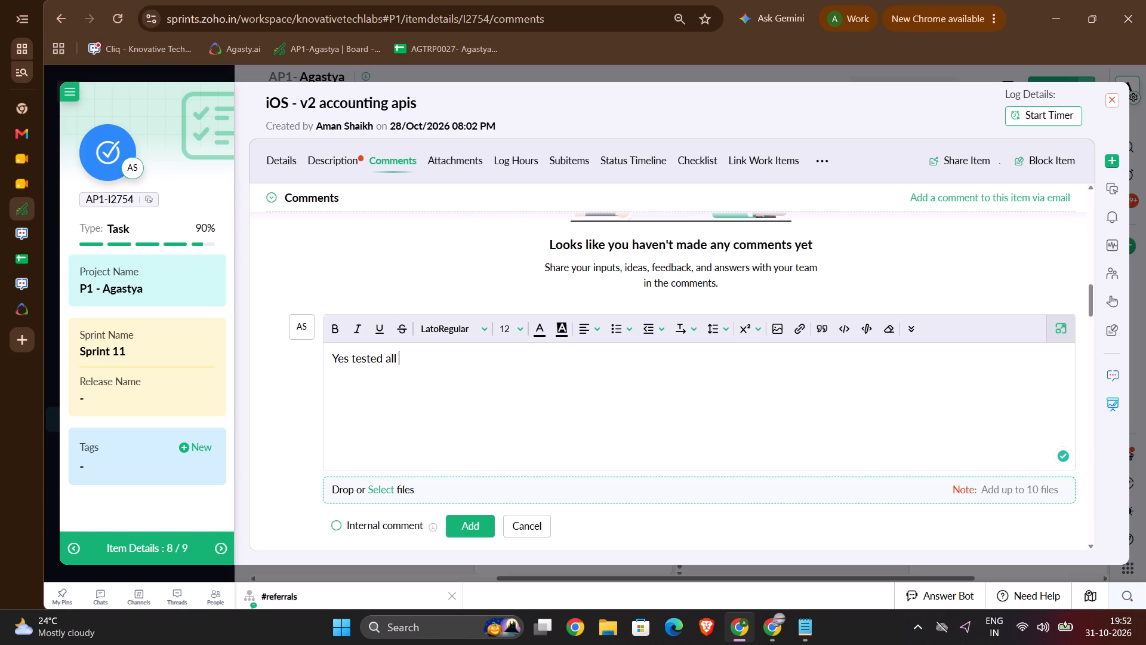
text(Ap)
text(i in IOs an)
key(BackSpace)
key(BackSpace)
key(BackSpace)
key(BackSpace)
text(s a)
key(BackSpace)
key(BackSpace)
key(BackSpace)
text(S as)
key(BackSpace)
text(bs)
key(BackSpace)
key(BackSpace)
text(ns)
key(space)
key(BackSpace)
key(BackSpace)
text(d)
key(space)
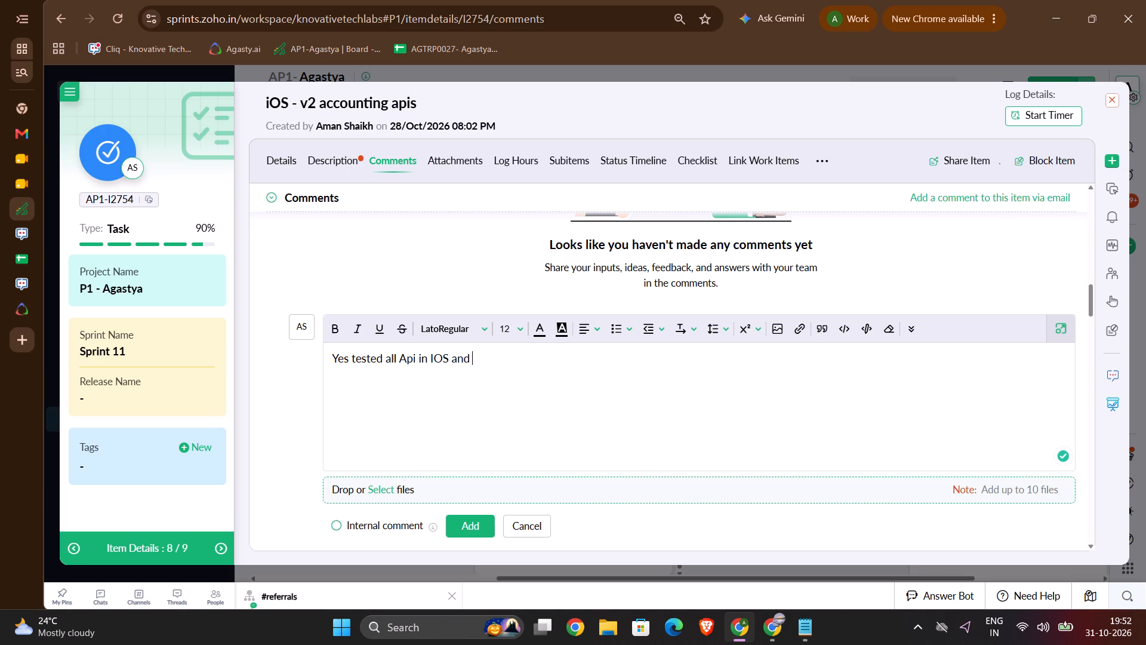
text(compare wih)
key(BackSpace)
text(th all)
key(BackSpace)
key(BackSpace)
key(BackSpace)
text(web all thi)
key(BackSpace)
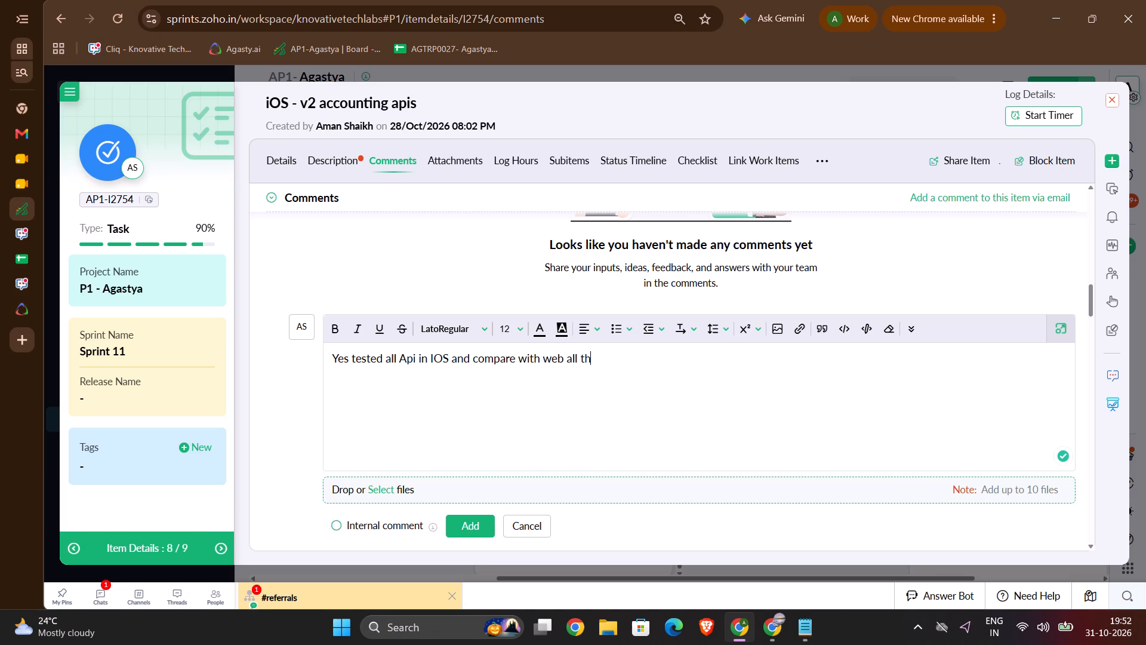
text(ings working fi)
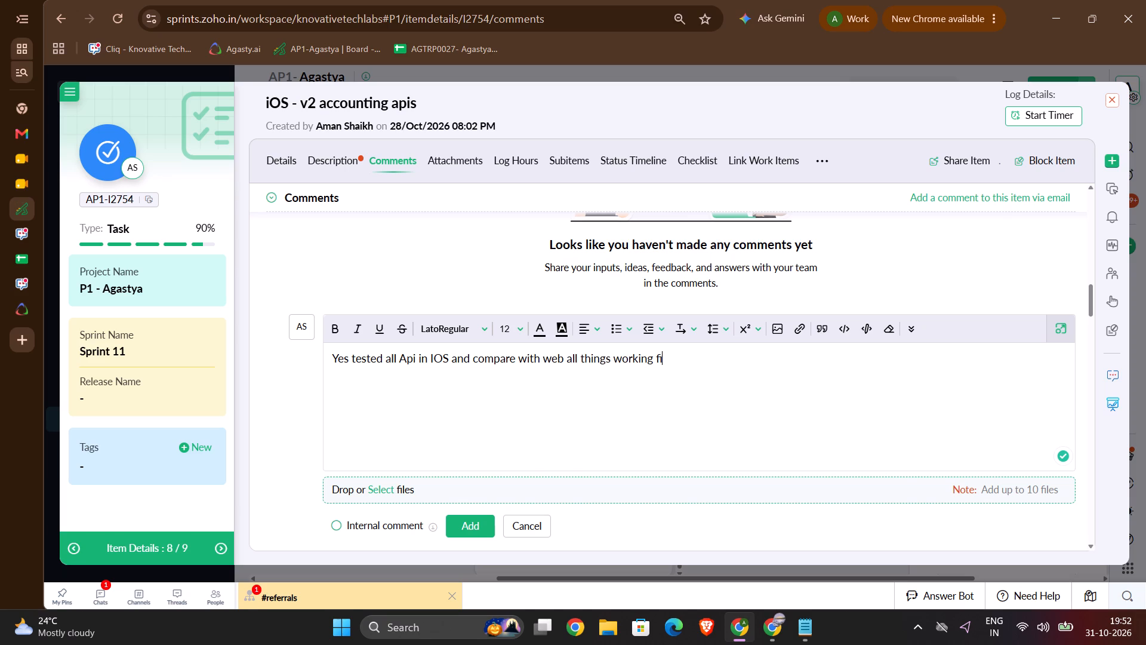
text(ne)
key(space)
text(This was the)
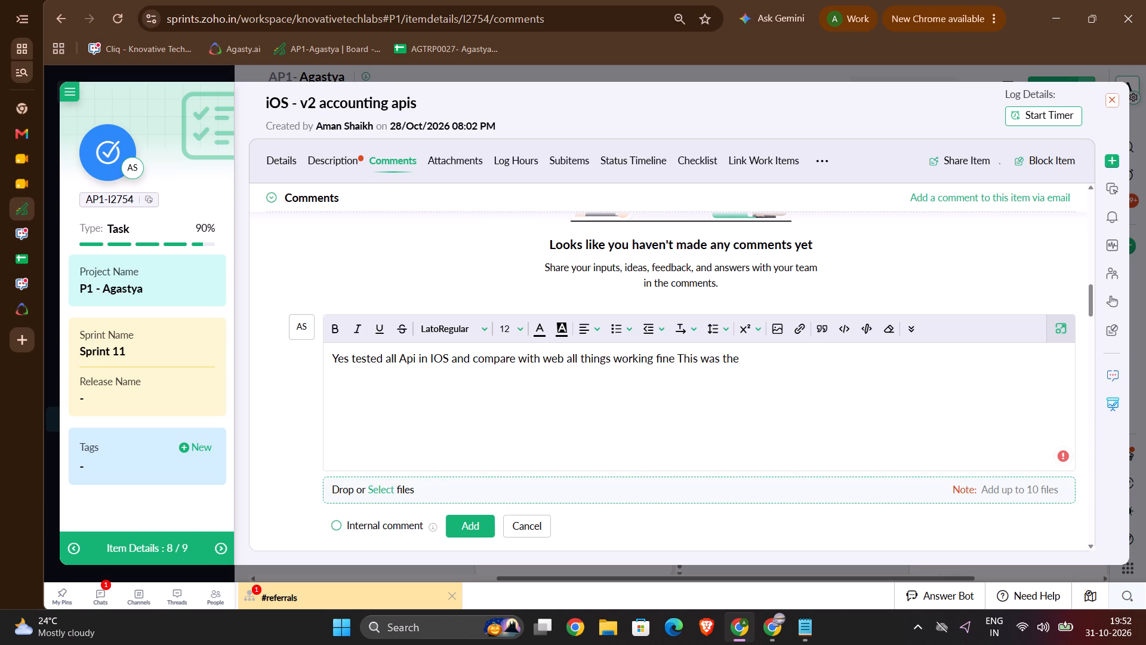
key(BackSpace)
key(BackSpace)
key(BackSpace)
text(tested)
key(space)
key(q)
key(BackSpace)
text(with aman)
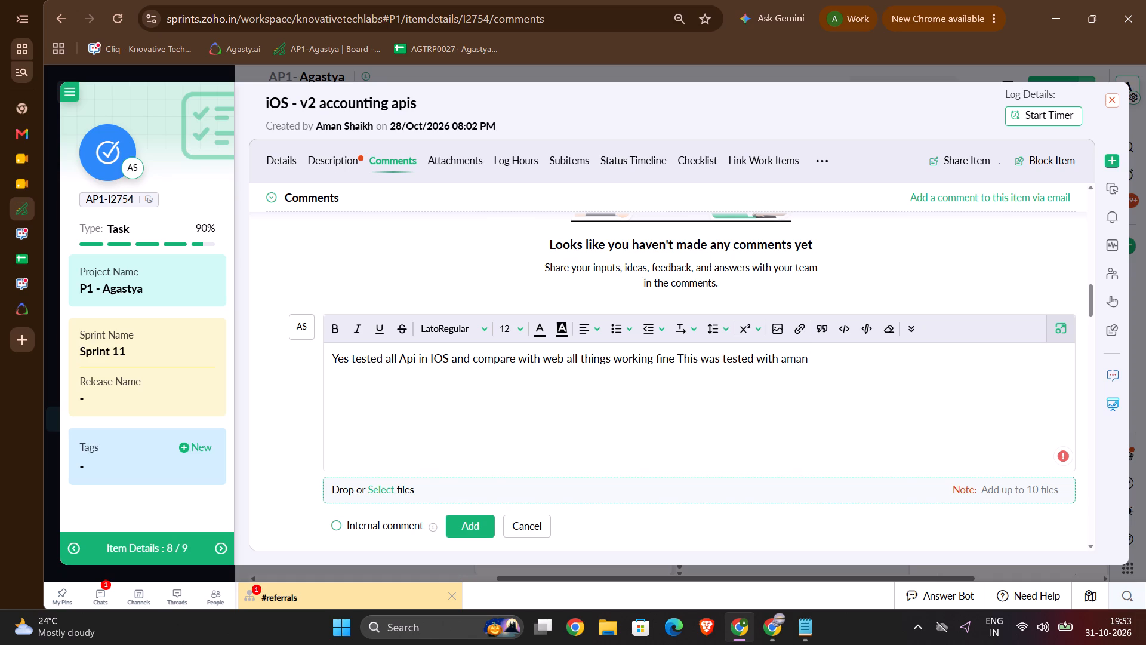
key(space)
key(BackSpace)
key(period)
click(457, 524)
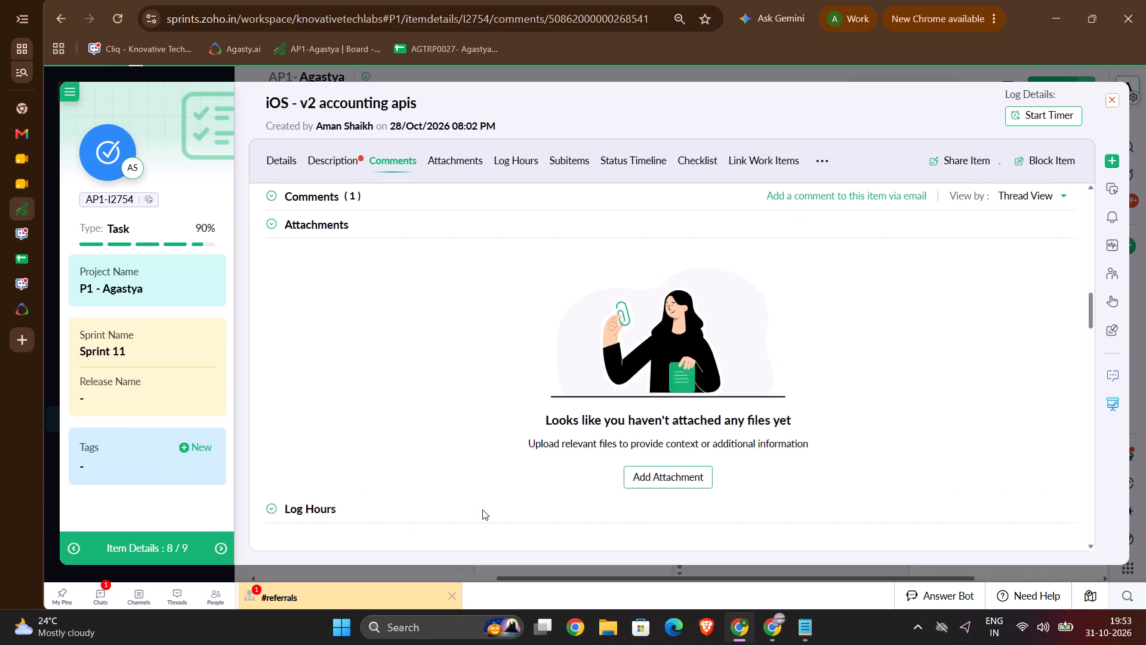
click(1100, 99)
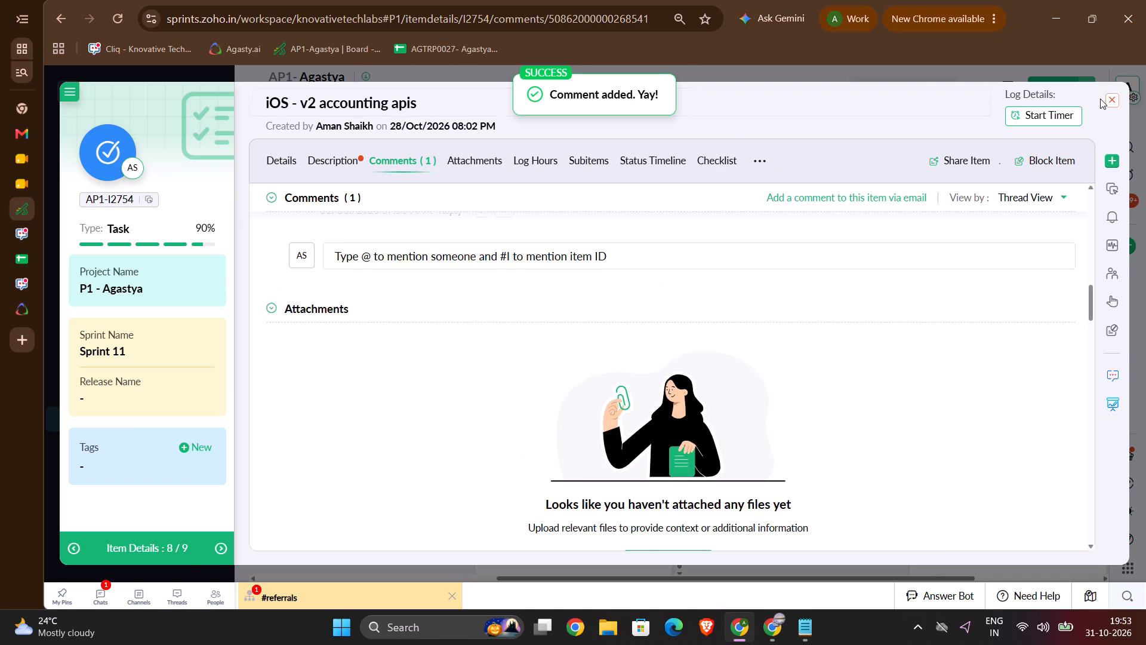
click(1105, 99)
Move the "iOS - v2 accounting apis" card from Testing to Prod Deployment on the Sprint 11 board.
drag(552, 435, 724, 385)
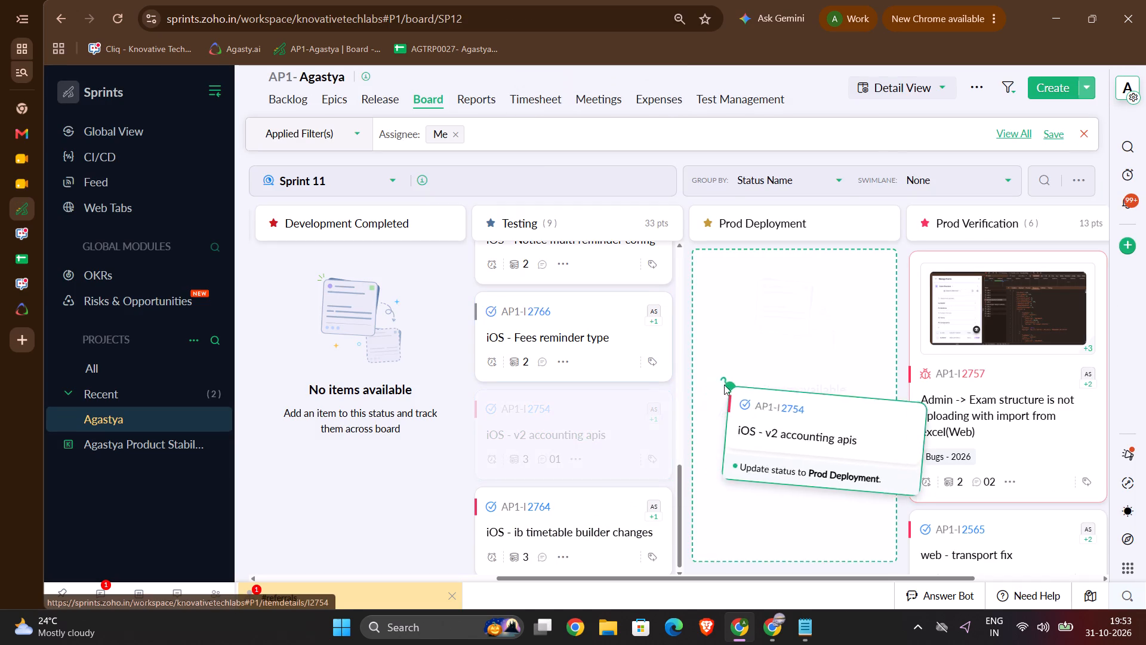
drag(724, 385, 723, 385)
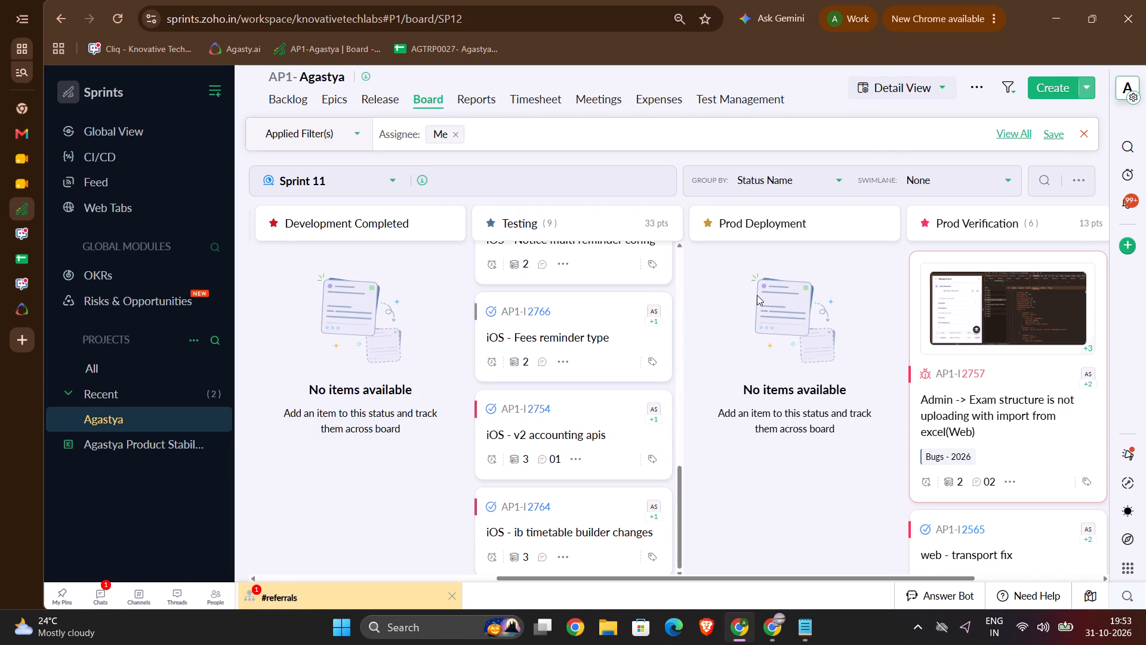
scroll(757, 295, left, 2)
drag(390, 412, 549, 330)
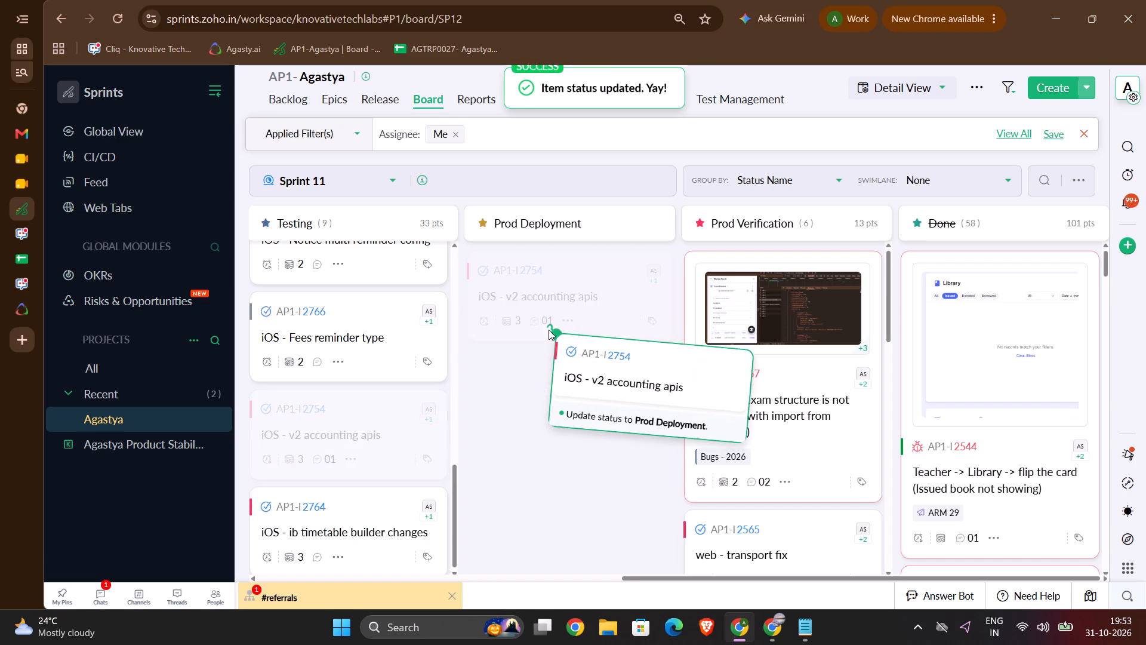
Advance the "iOS - v2 accounting apis" card from Prod Deployment to Prod Verification on the Sprint 11 board.
drag(549, 330, 497, 268)
drag(549, 279, 741, 358)
scroll(863, 391, down, 5)
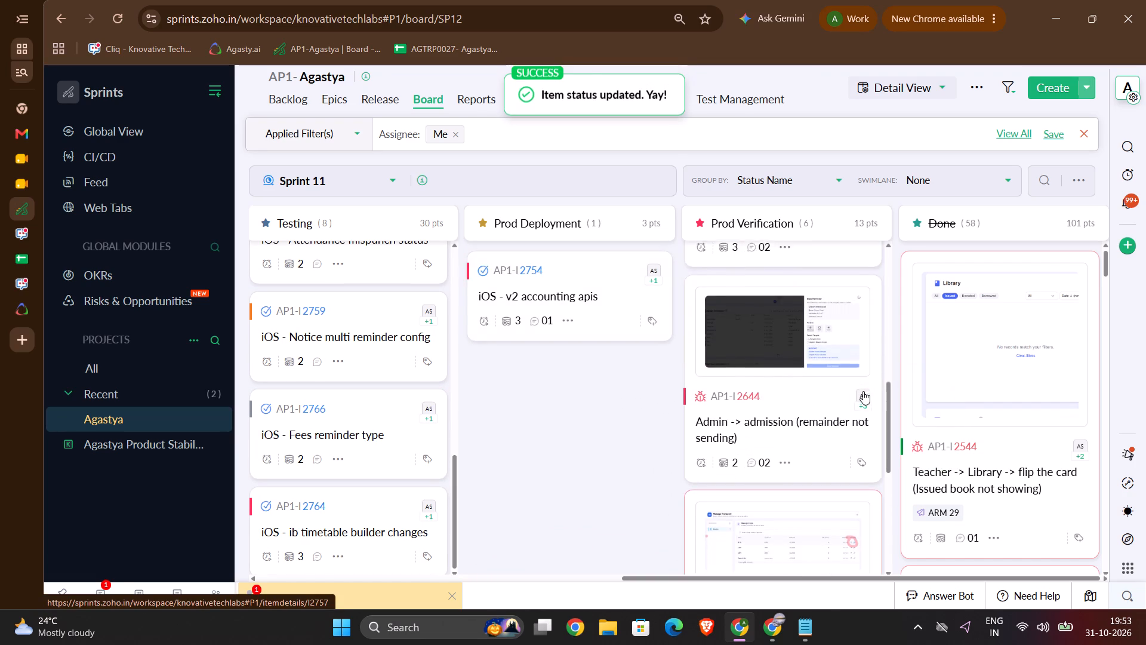
scroll(788, 367, down, 6)
Move the "iOS - v2 accounting apis" card from Prod Verification to Done.
drag(738, 518, 868, 422)
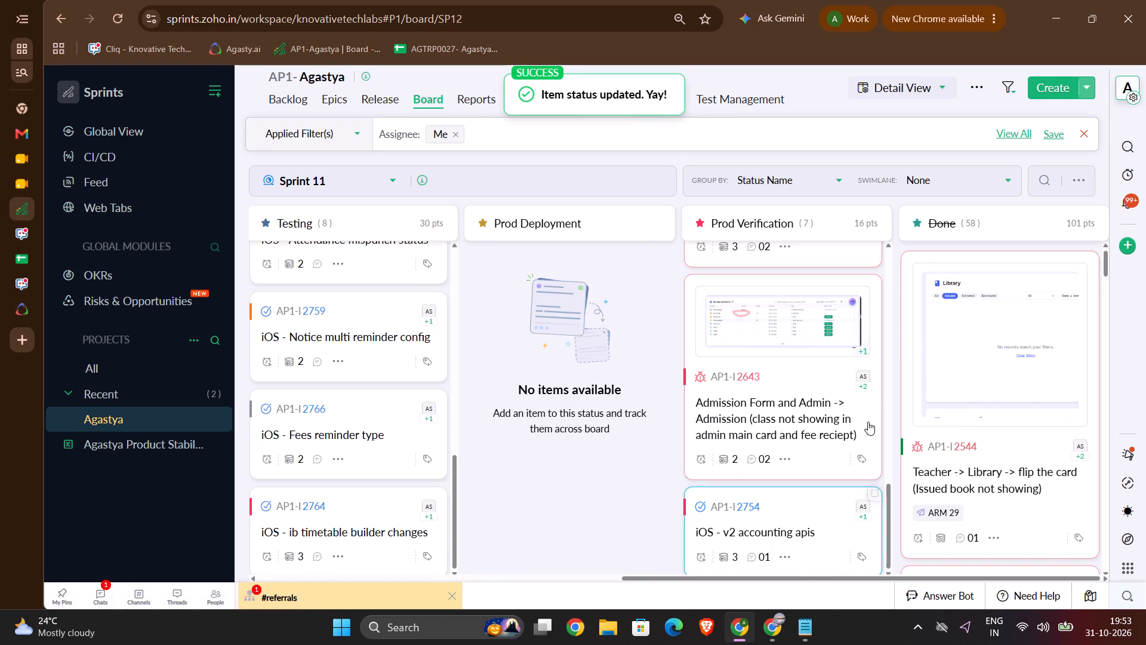
drag(868, 422, 919, 376)
Look through the remaining Testing cards, open the "IOS - Manage fee report" task to view its details, and close it.
scroll(764, 468, down, 1)
scroll(484, 442, right, 2)
scroll(560, 434, down, 3)
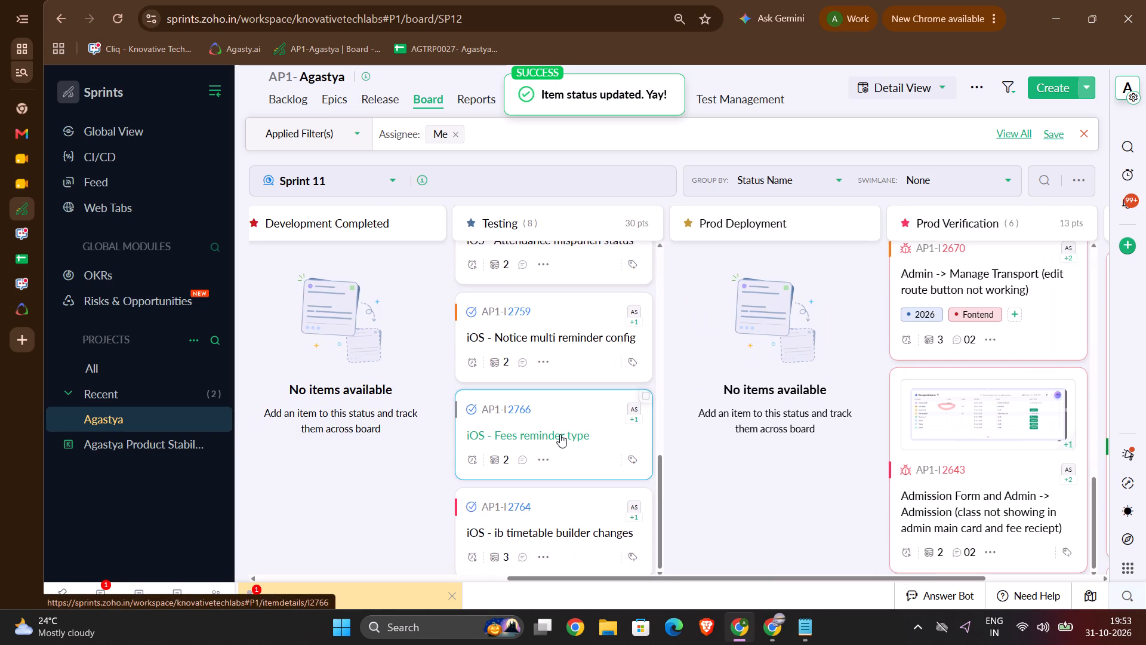
scroll(560, 434, up, 4)
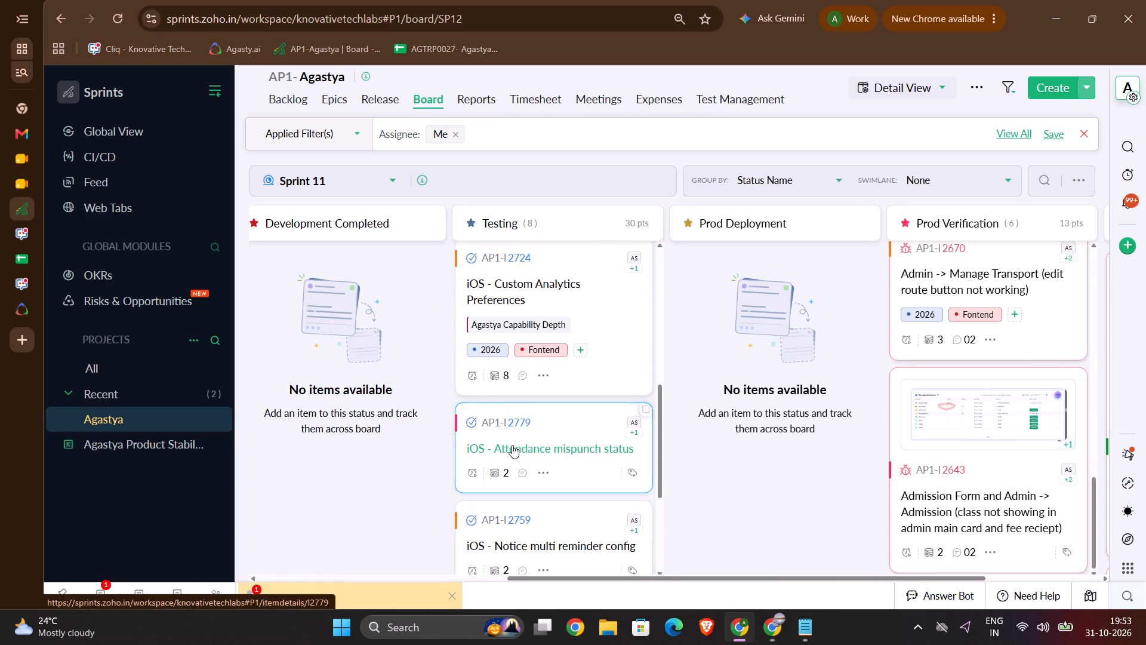
scroll(512, 445, up, 5)
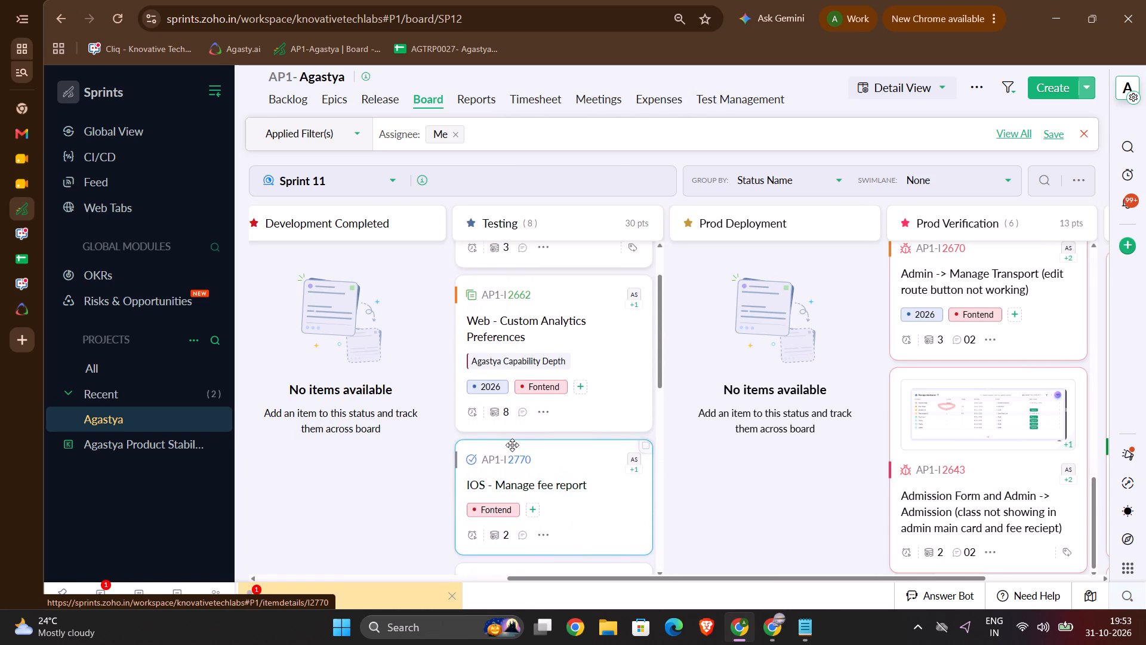
click(529, 317)
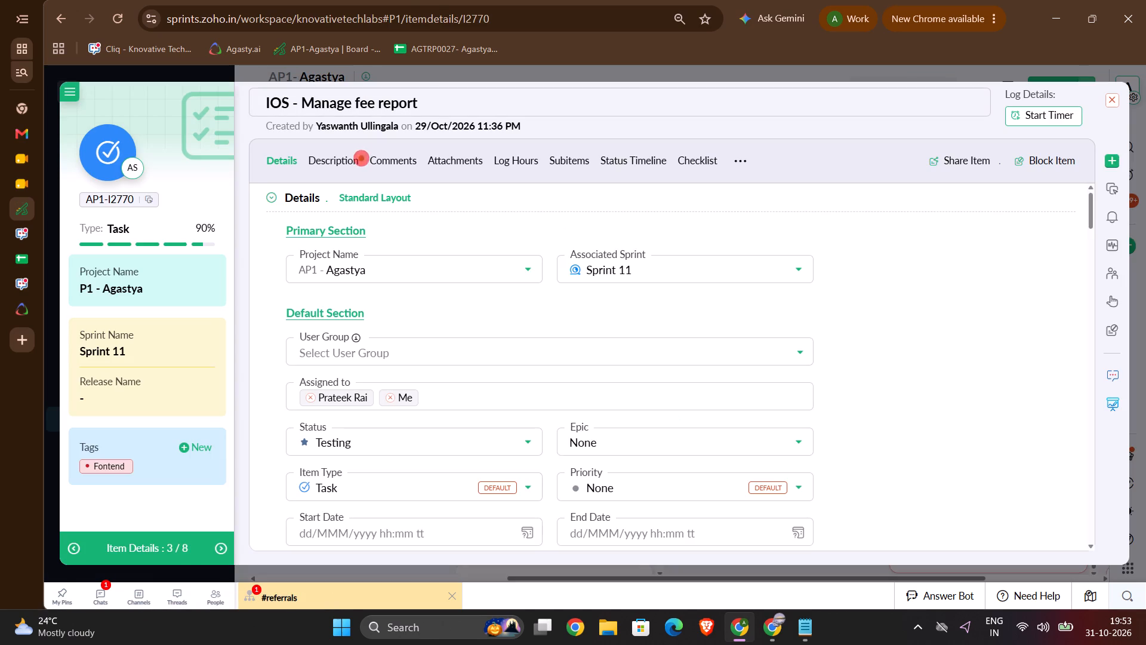
click(1117, 103)
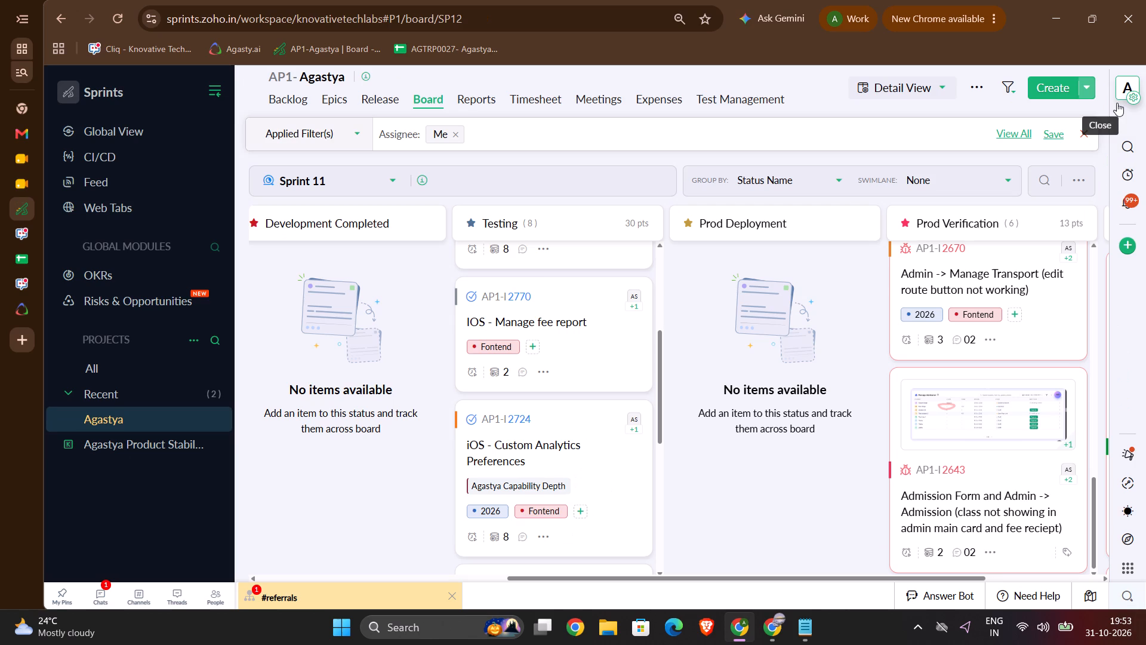
Reopen the "IOS - Manage fee report" task, examine its sections down to the test cases and its status timeline, and close it.
click(543, 327)
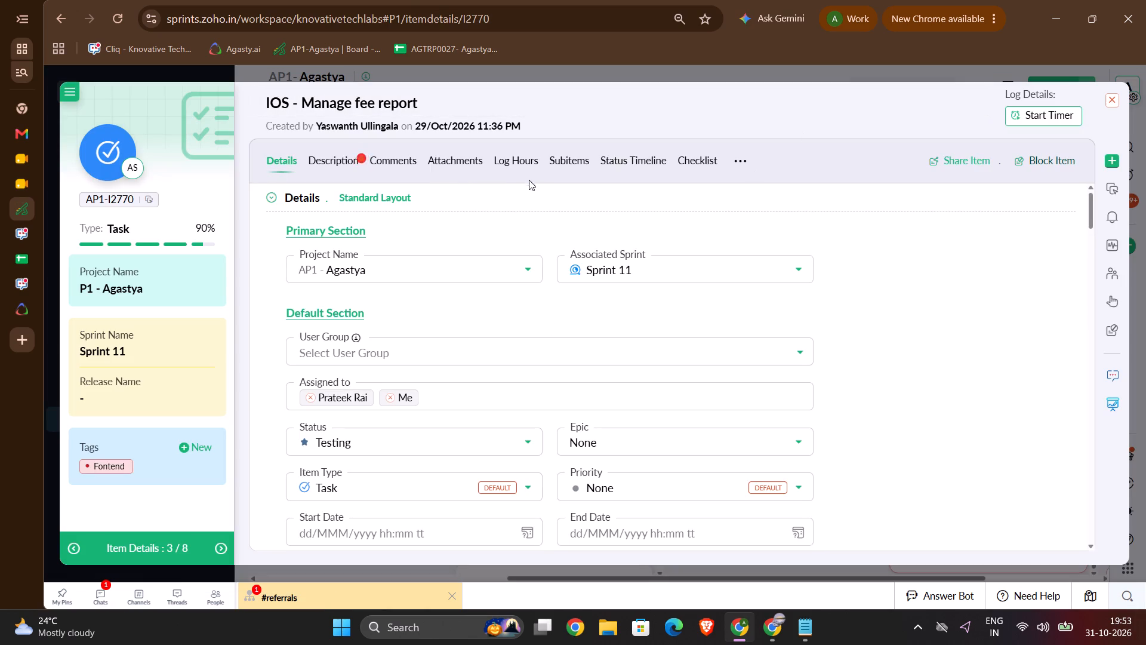
scroll(516, 281, down, 20)
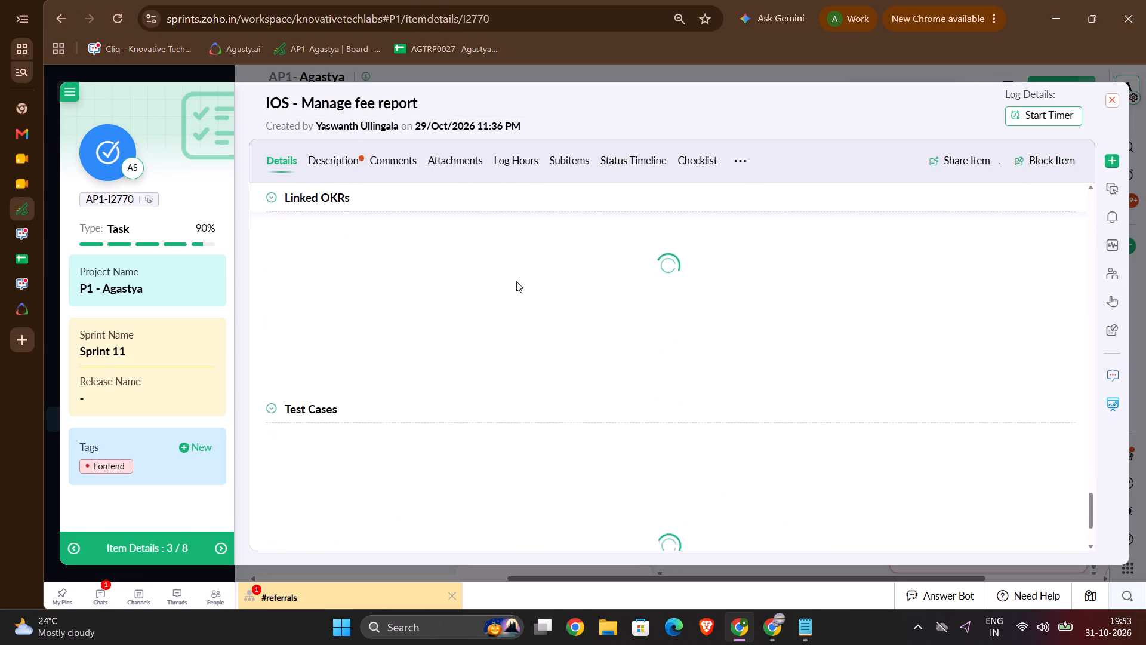
scroll(516, 281, down, 1)
scroll(516, 281, up, 2)
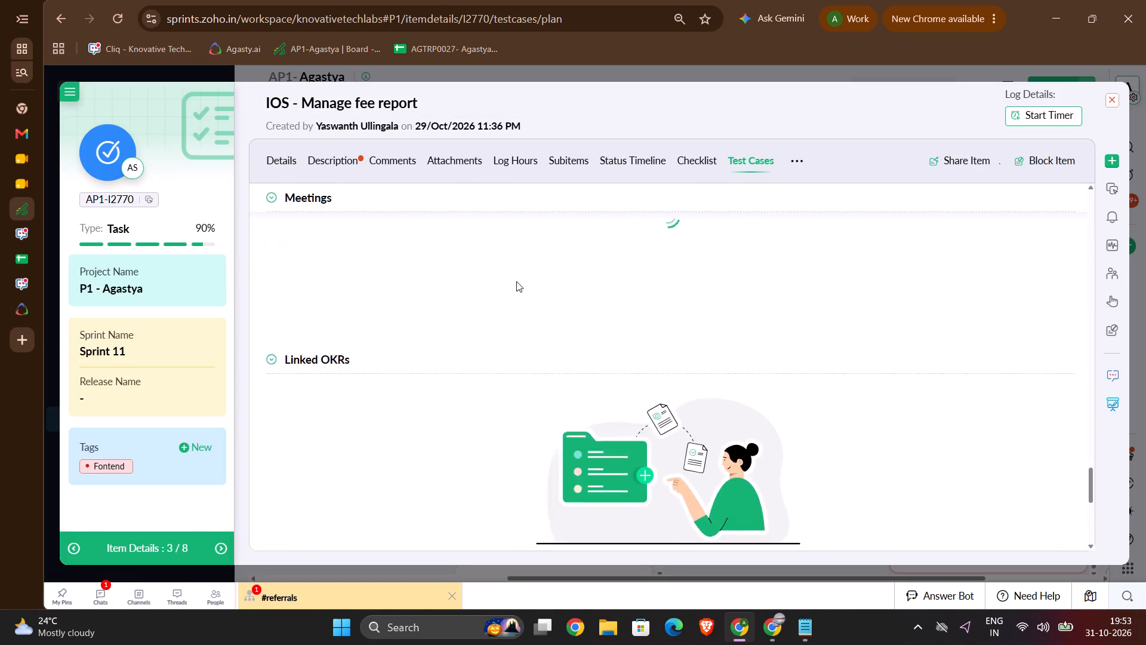
scroll(516, 281, up, 4)
scroll(516, 281, down, 3)
scroll(516, 281, up, 1)
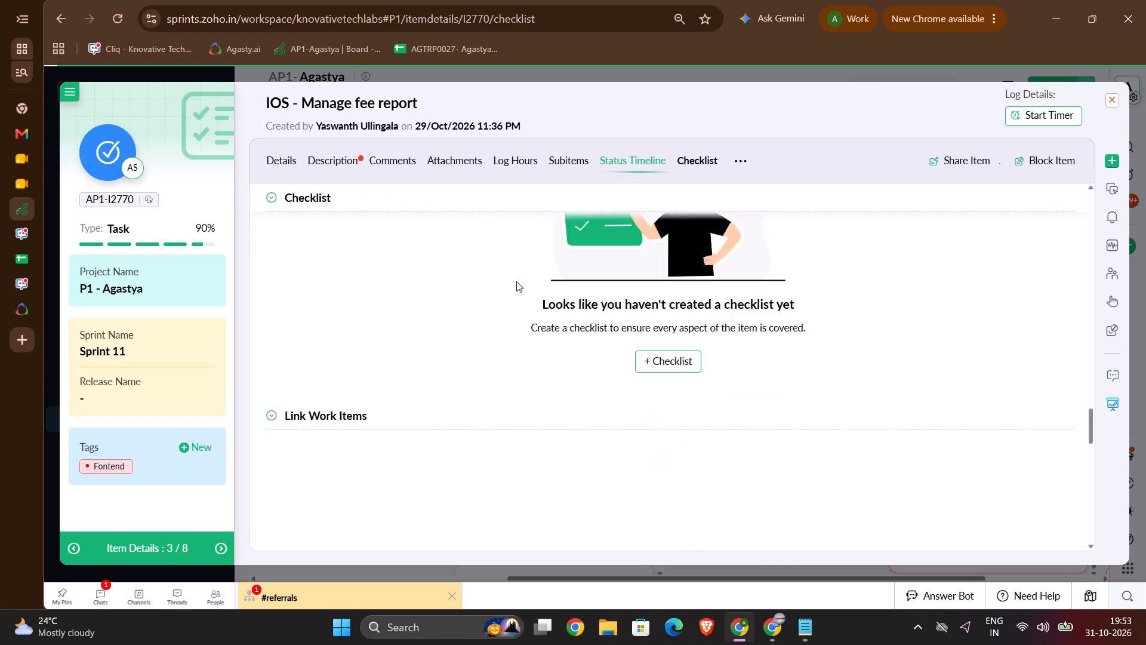
scroll(516, 281, up, 3)
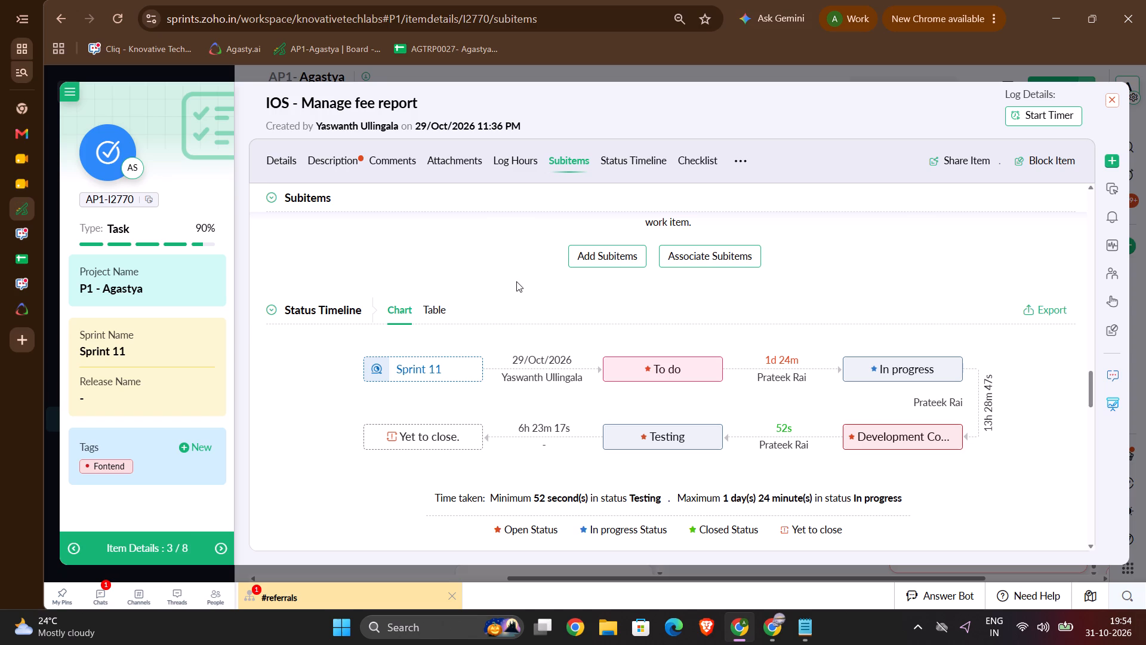
click(1122, 99)
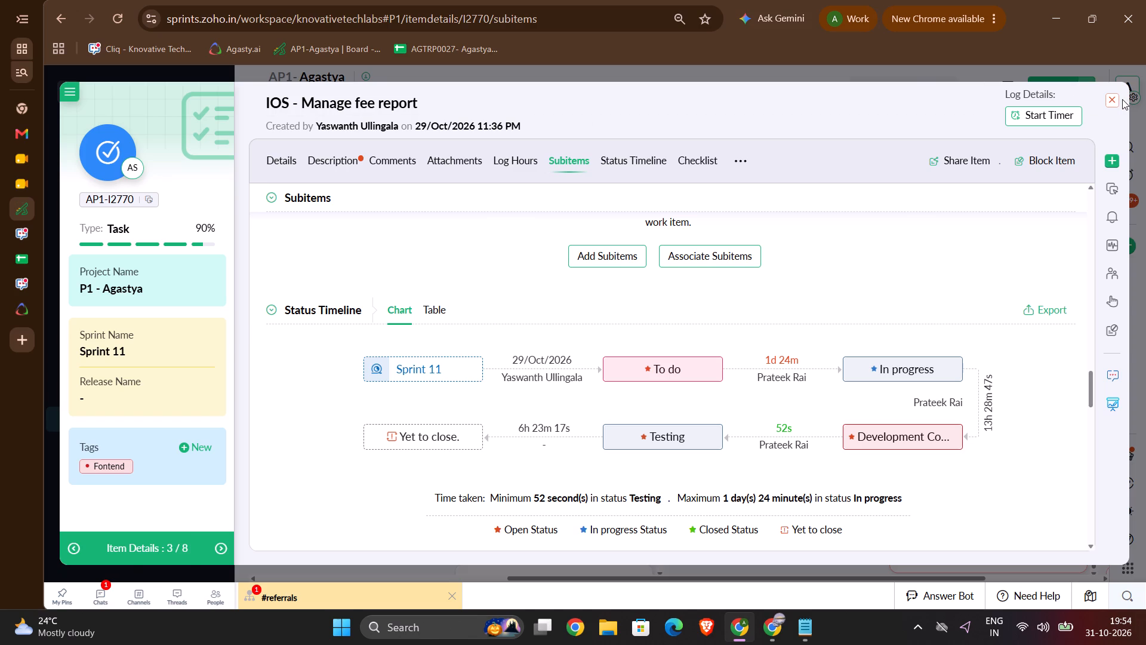
click(1111, 99)
Find "IOS - Manage fee report" in the Testing column again, view its description, and close the task.
scroll(552, 290, up, 11)
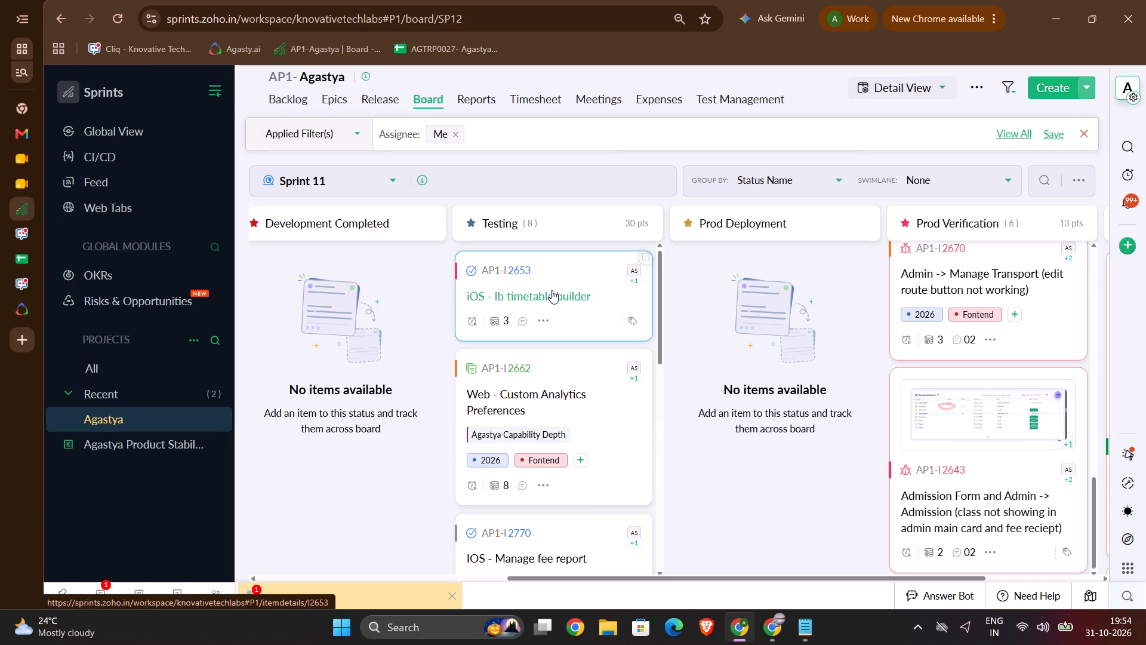
scroll(654, 331, right, 2)
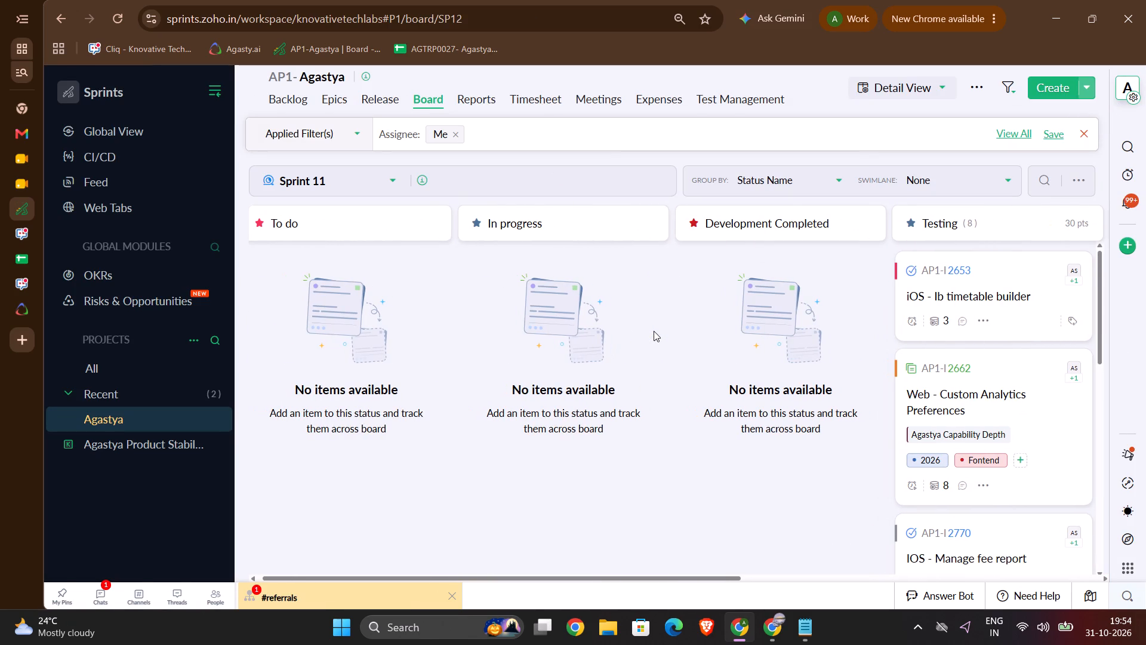
scroll(654, 331, right, 1)
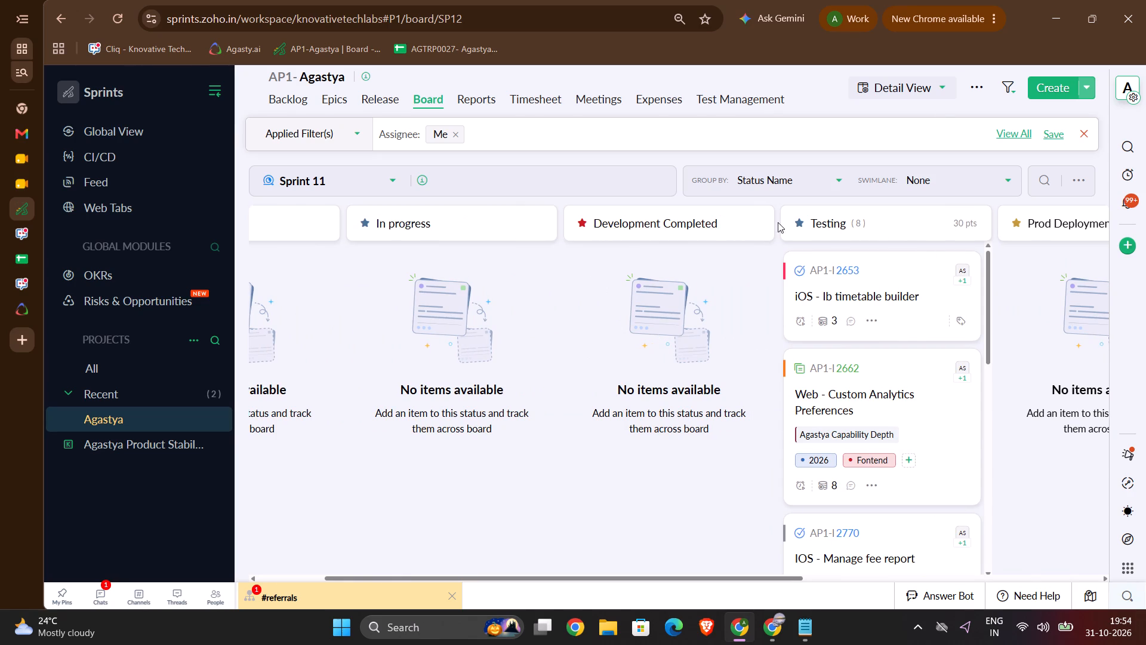
scroll(723, 318, left, 2)
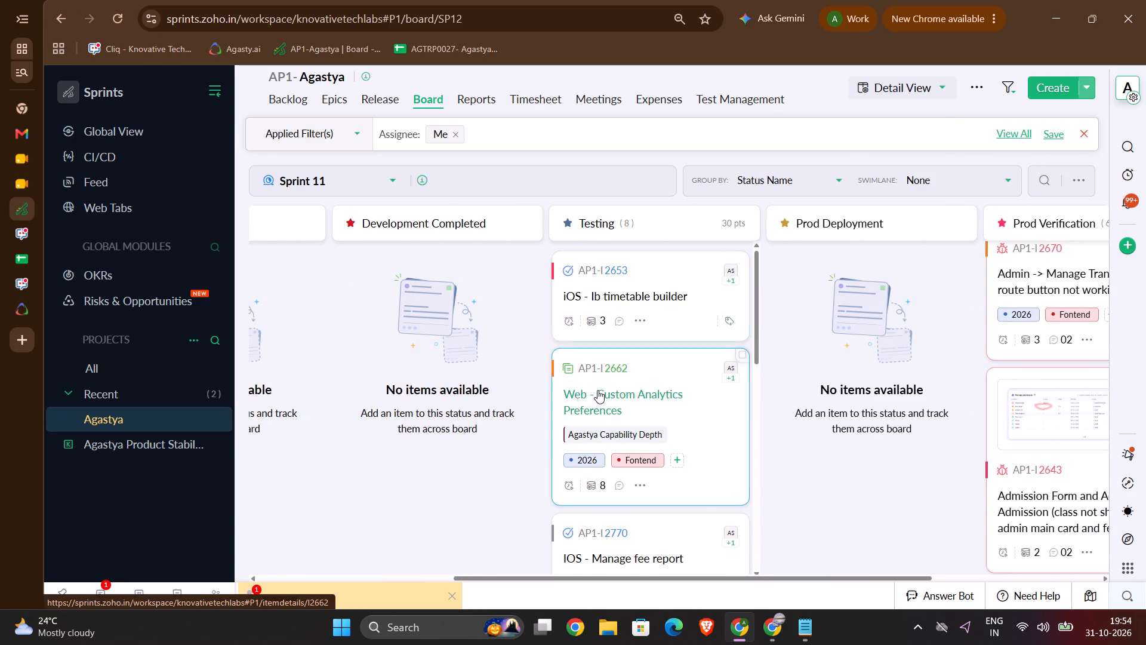
scroll(597, 390, left, 1)
scroll(526, 299, down, 2)
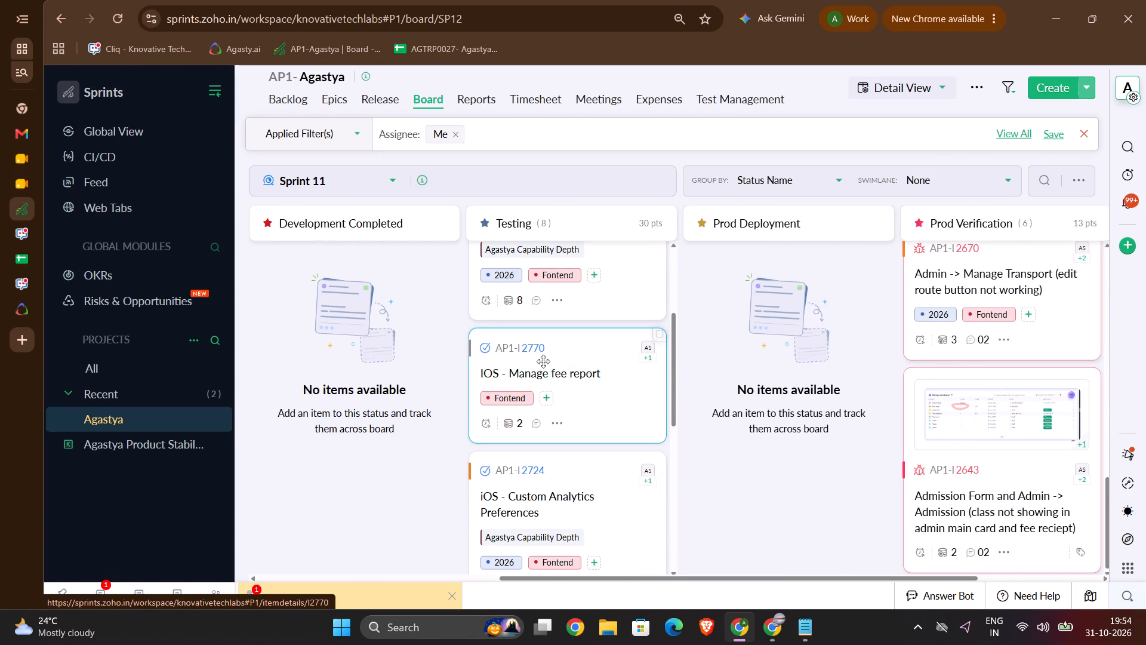
click(534, 377)
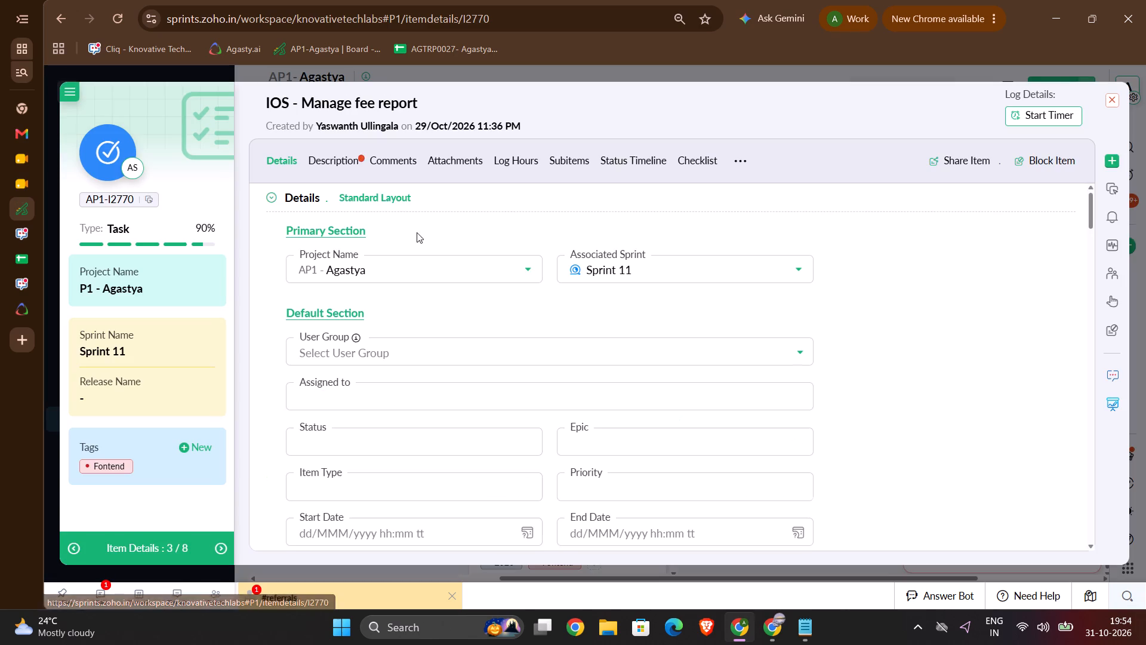
click(349, 158)
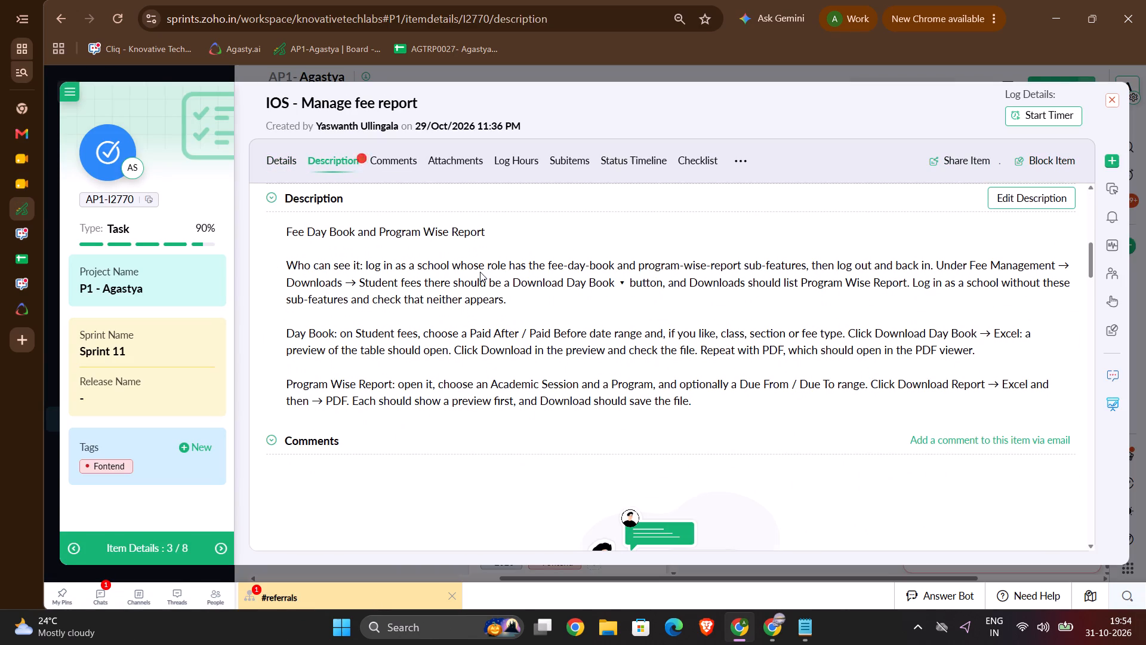
click(1107, 93)
click(1107, 100)
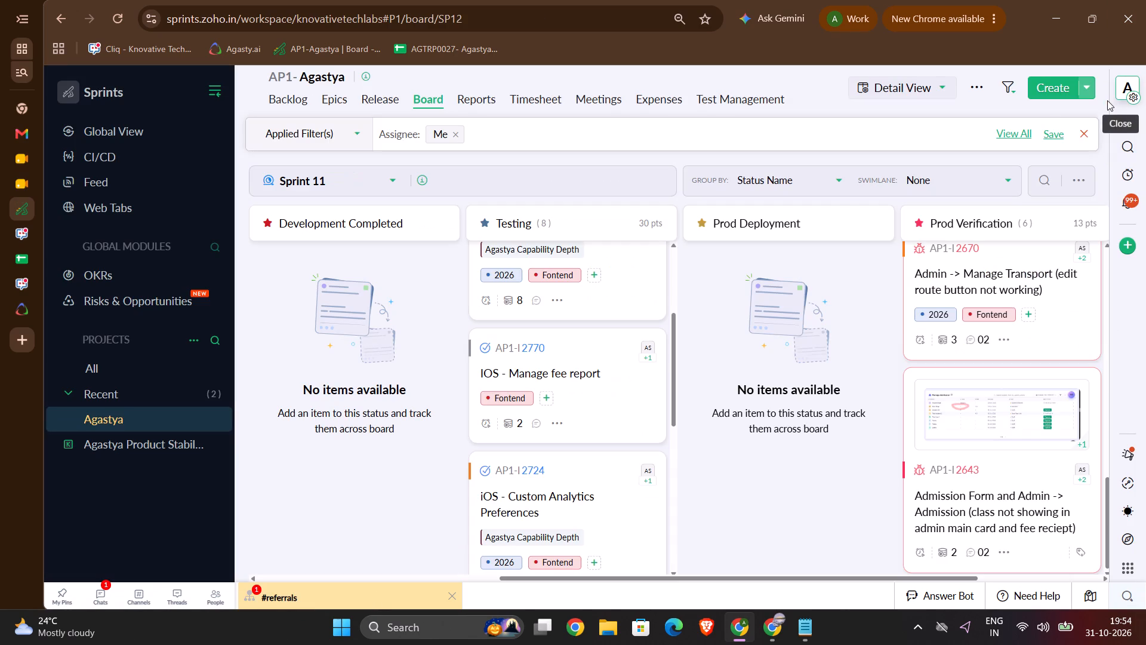
Reopen the "IOS - Manage fee report" task, review its comments, description and details sections, and close it.
click(537, 374)
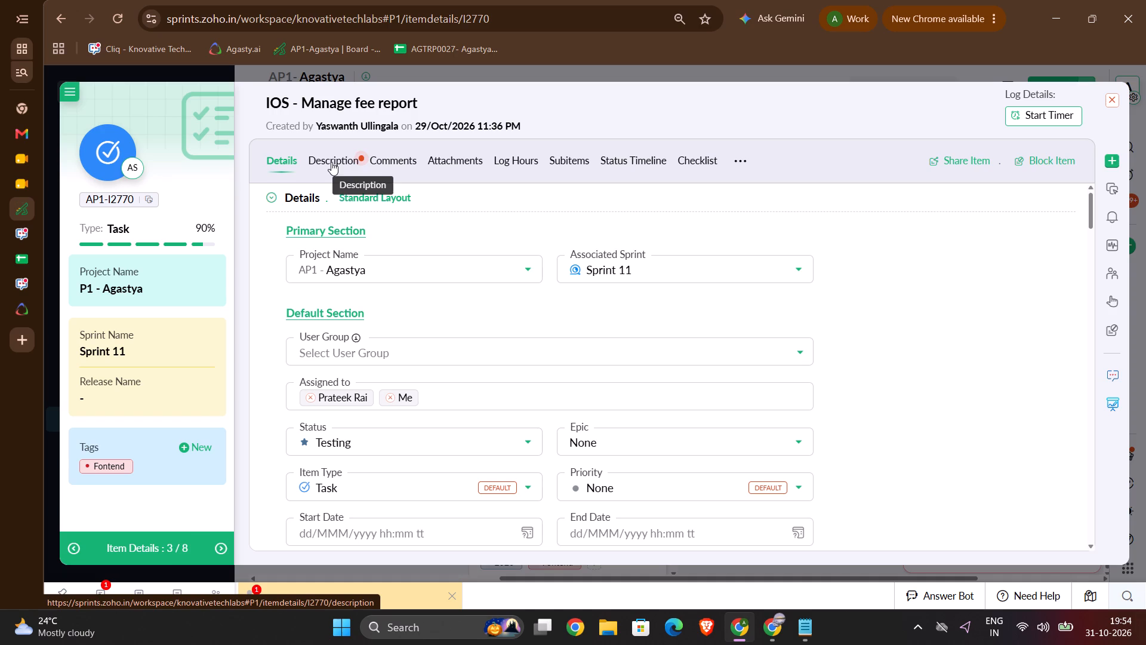
scroll(335, 410, down, 1)
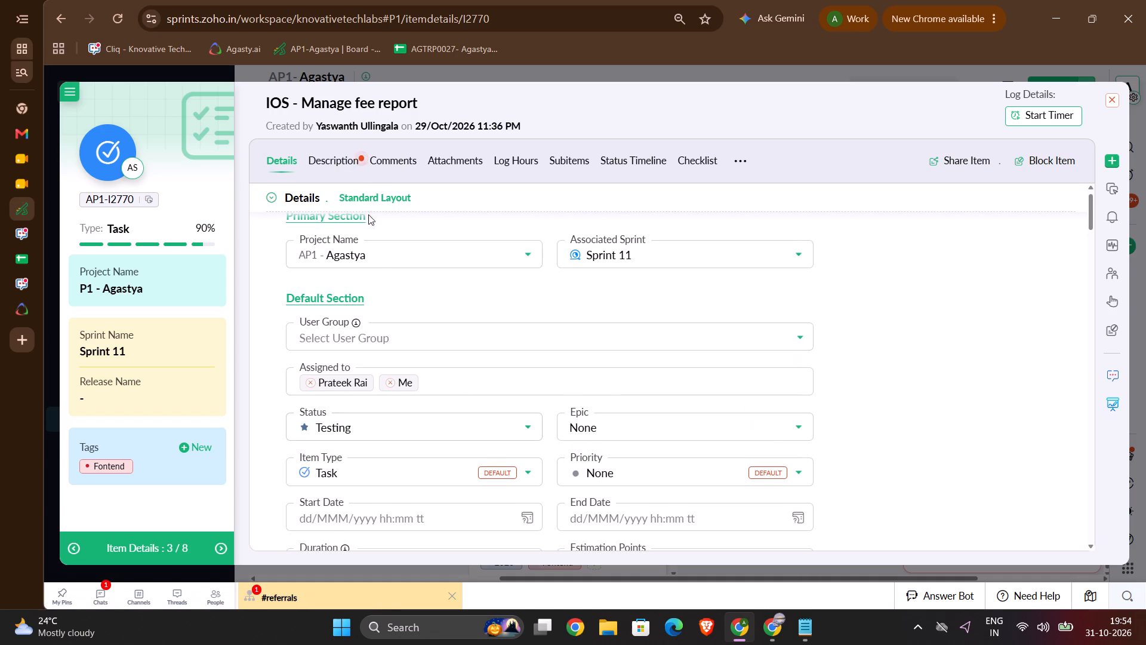
click(396, 156)
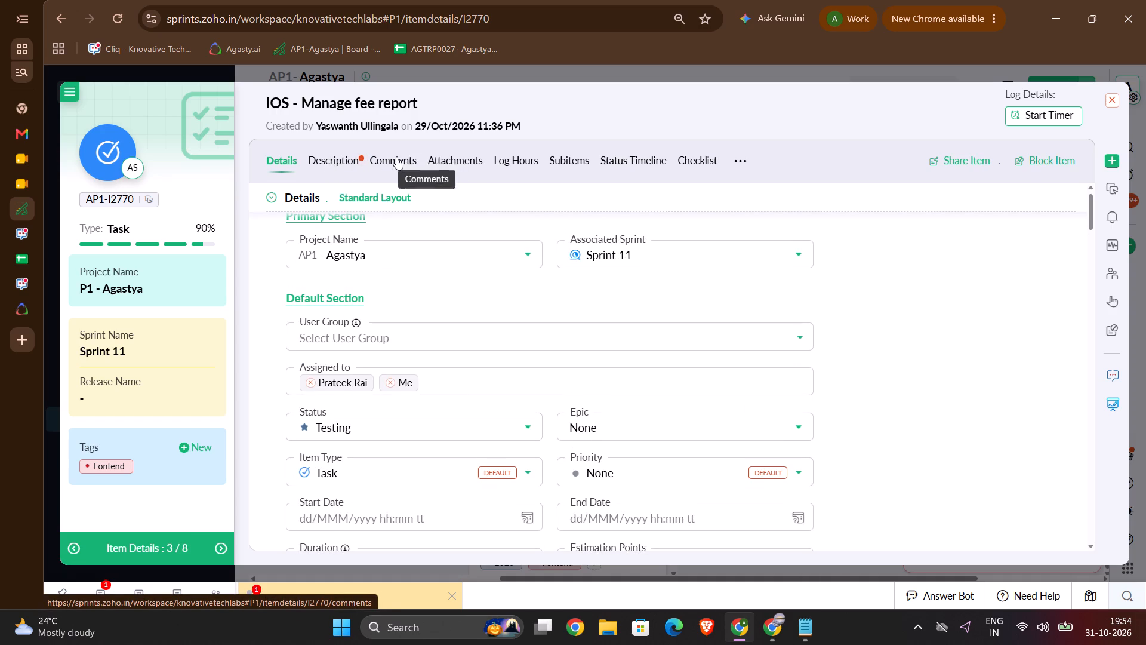
scroll(369, 263, up, 3)
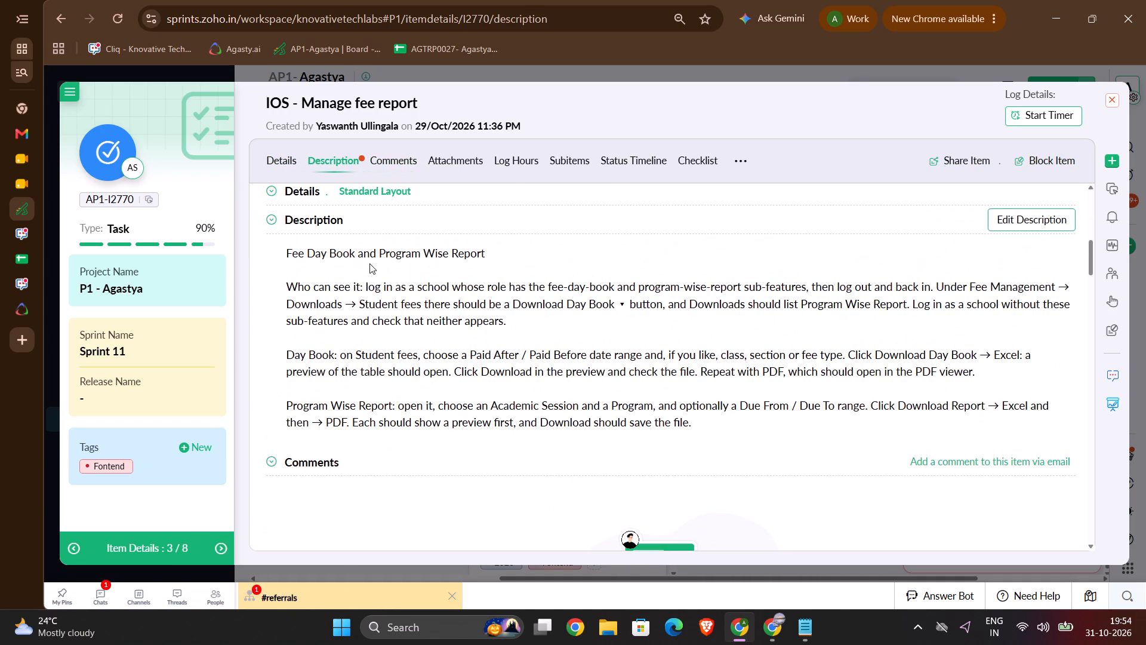
scroll(380, 274, up, 4)
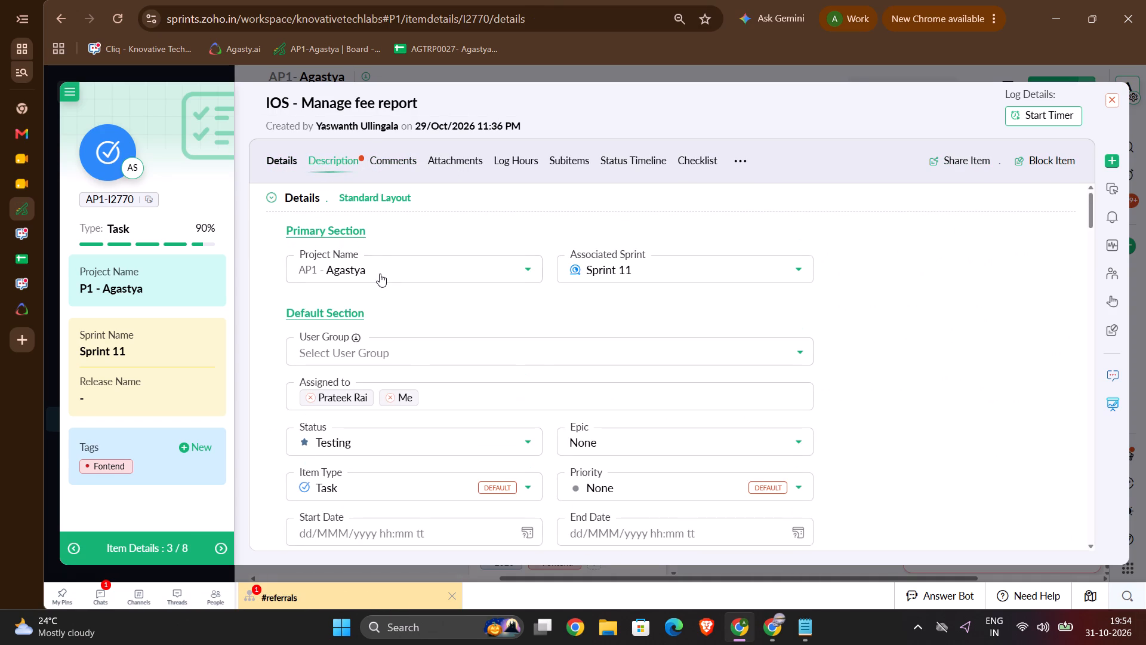
scroll(380, 274, up, 1)
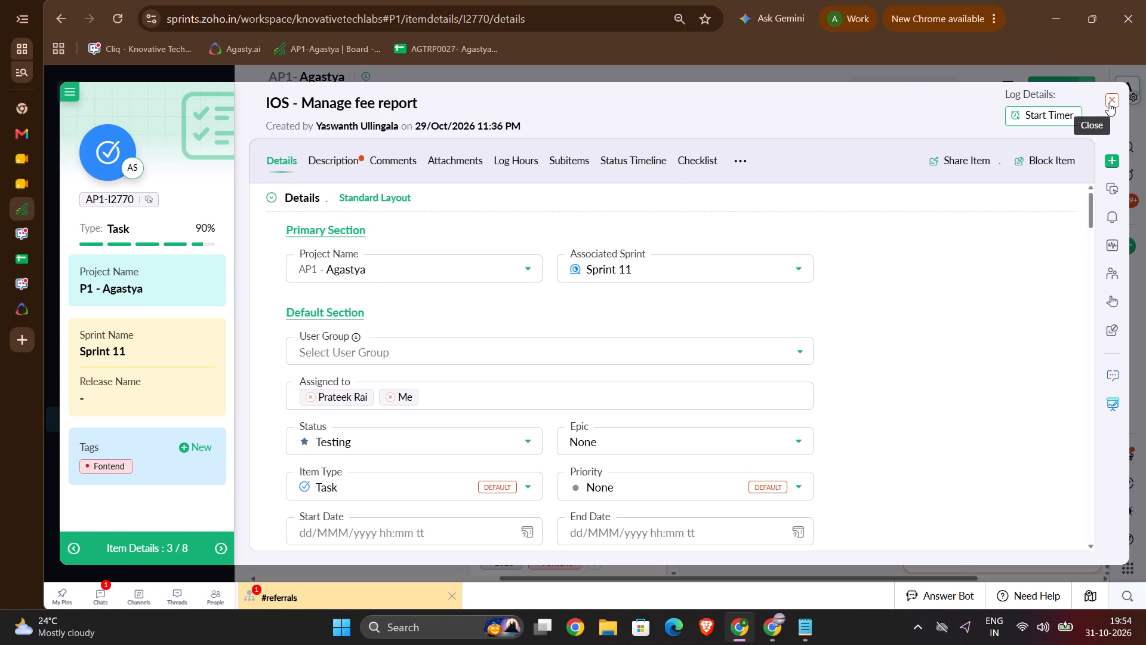
click(1108, 103)
Look through the Testing column, open the "iOS - Attendance mispunch status" task, check its details and associated sprint options, and close it.
scroll(747, 322, left, 1)
scroll(506, 385, down, 1)
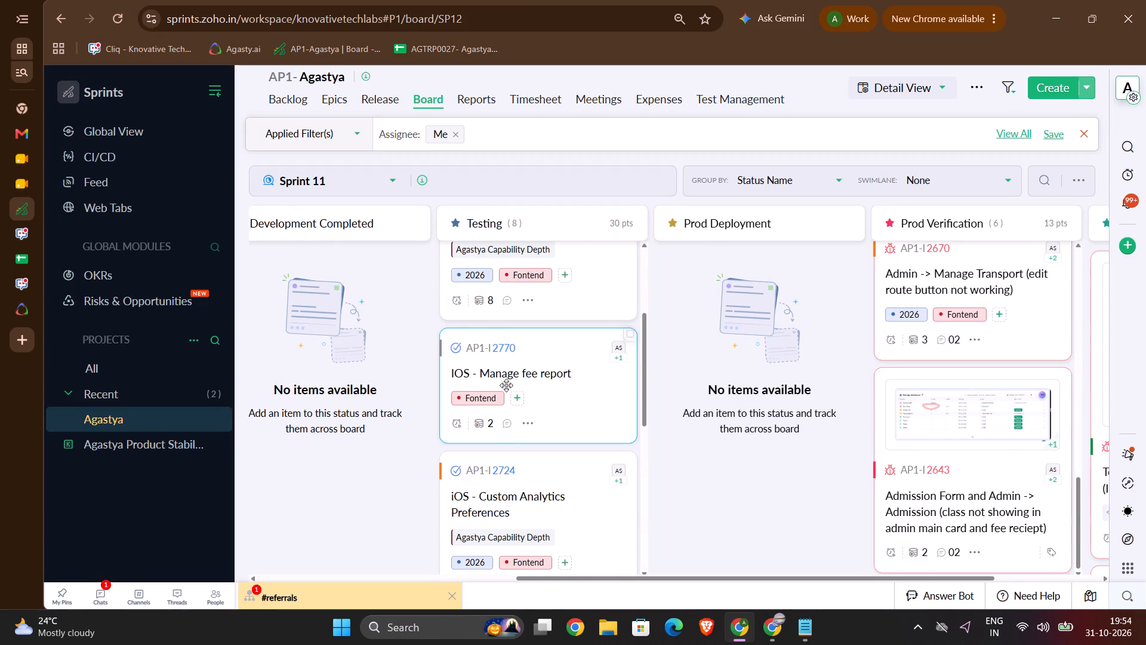
scroll(506, 385, down, 2)
scroll(506, 385, up, 1)
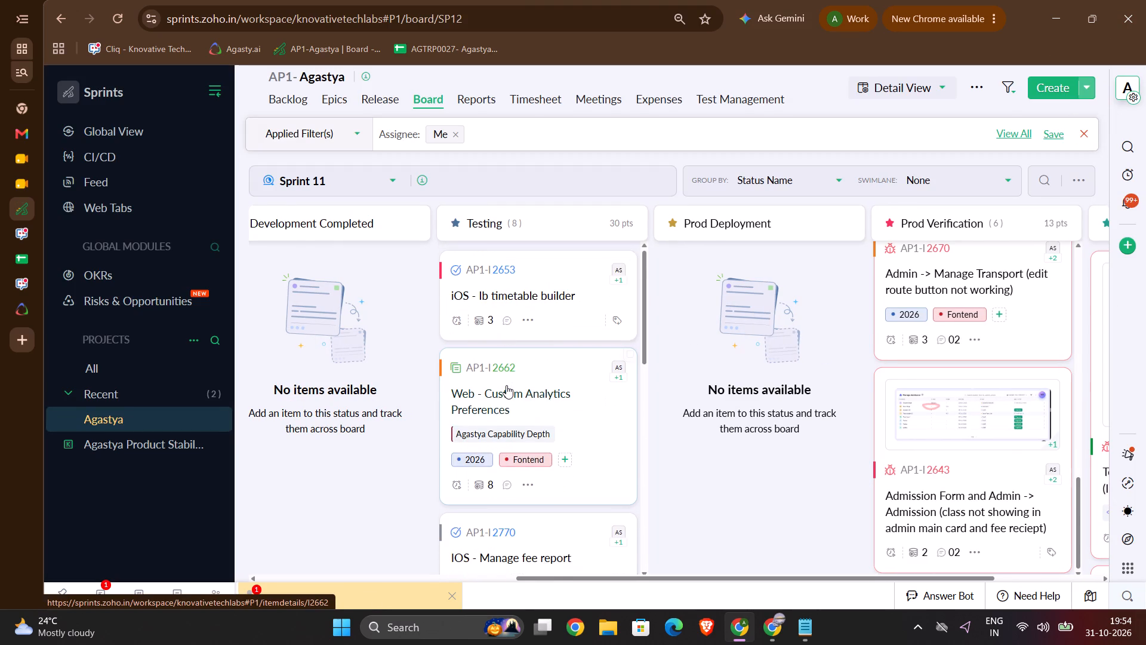
scroll(506, 385, down, 2)
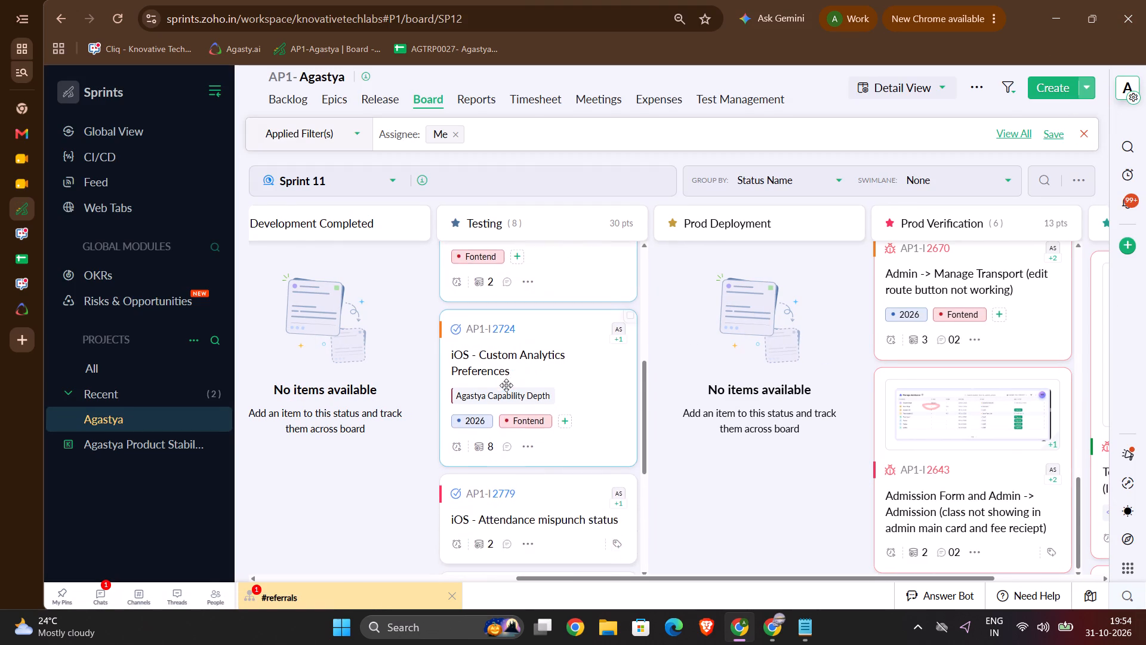
scroll(506, 385, down, 2)
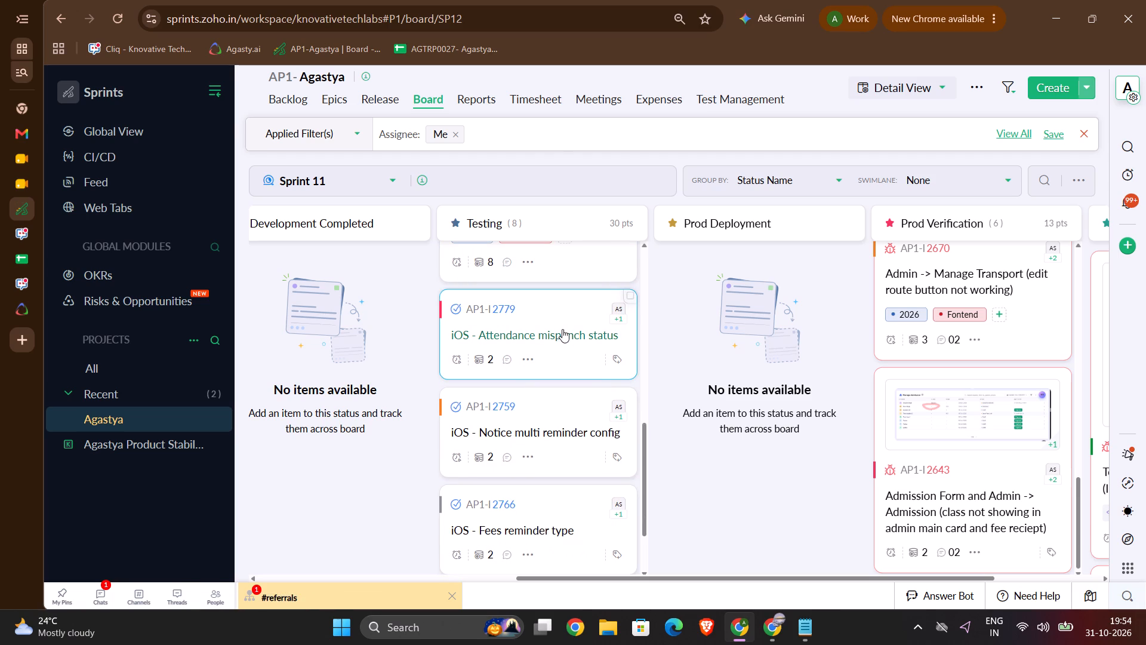
click(556, 330)
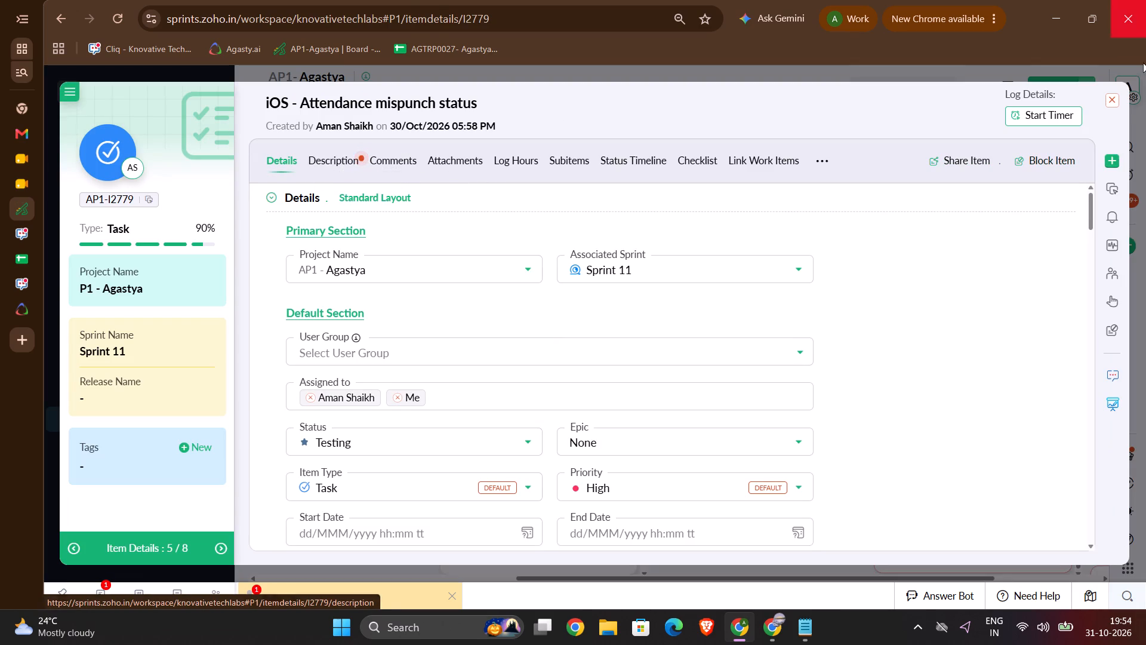
click(693, 260)
click(673, 269)
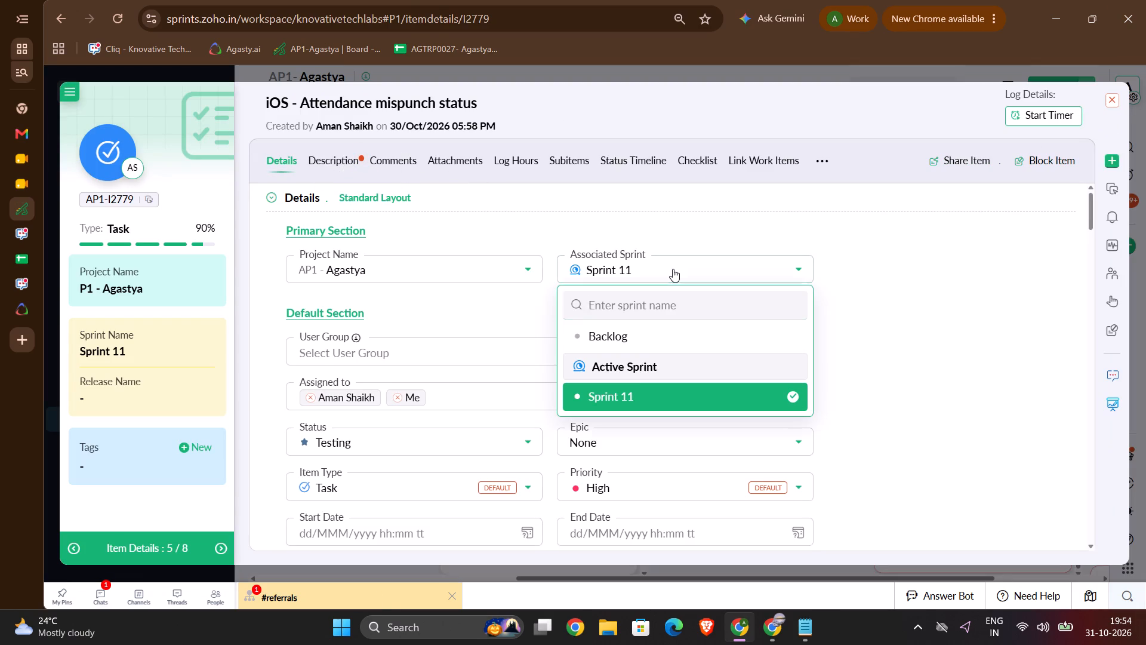
scroll(636, 373, up, 1)
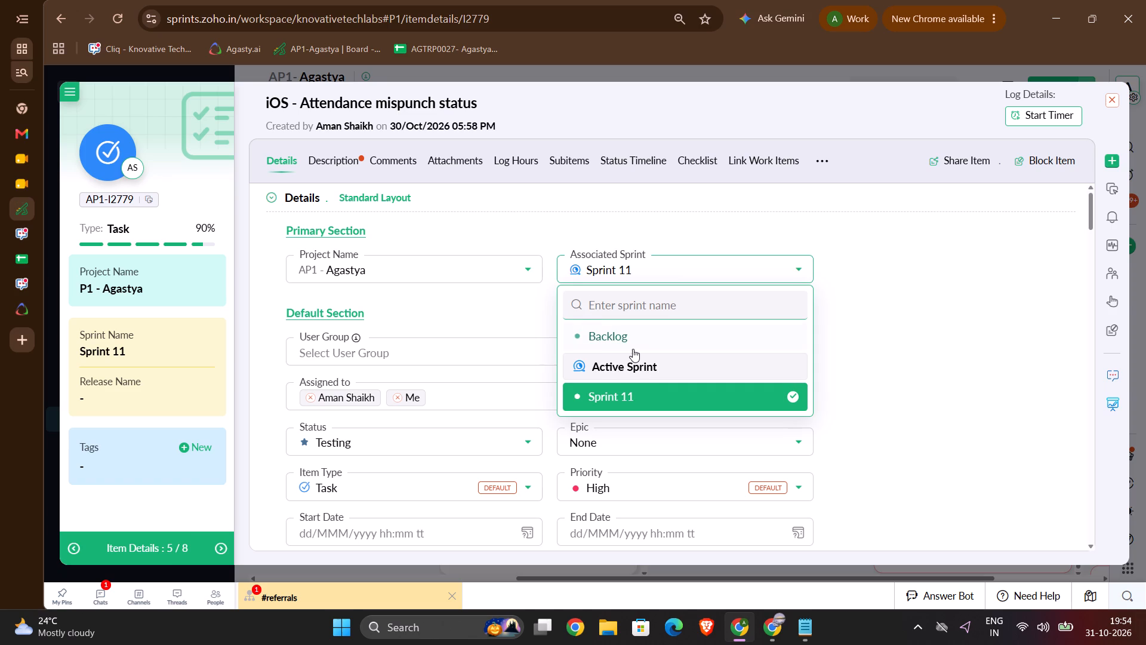
scroll(633, 349, down, 1)
click(1117, 105)
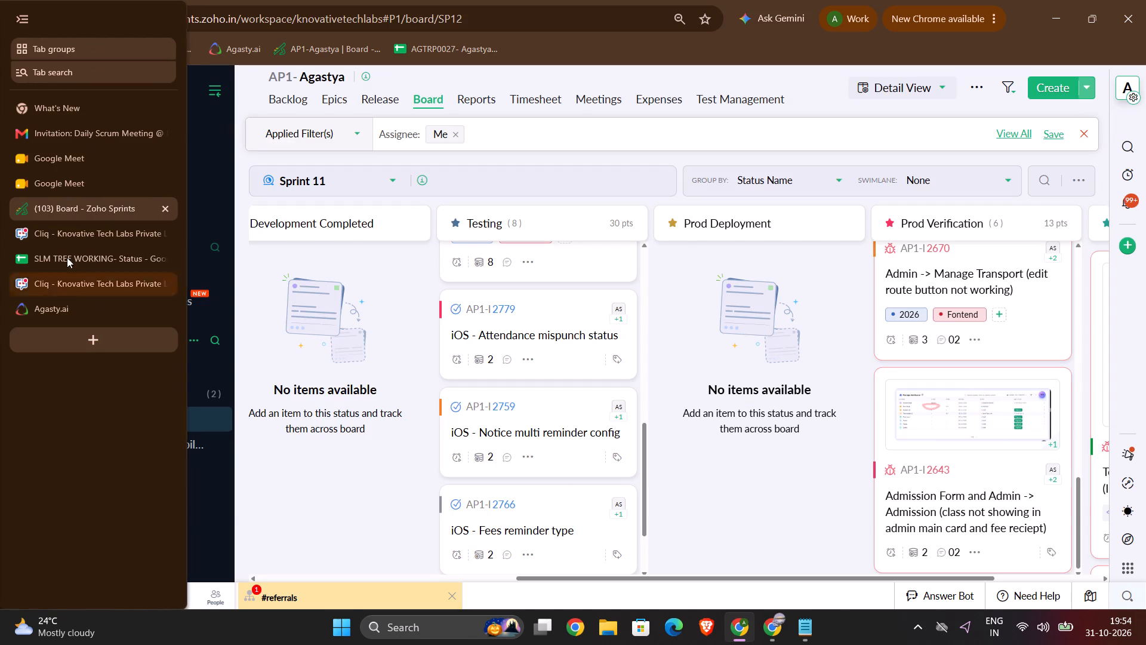
Switch to Cliq and check the #engineering channel and the direct chats, including the one requesting access to the next sprint.
click(30, 286)
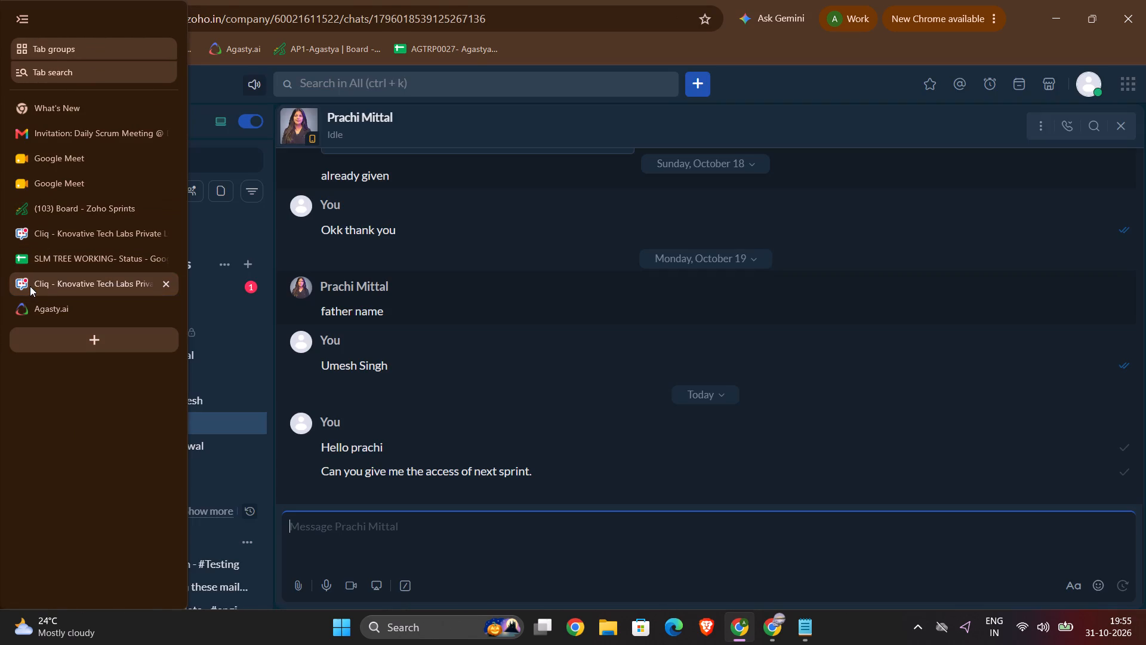
click(62, 229)
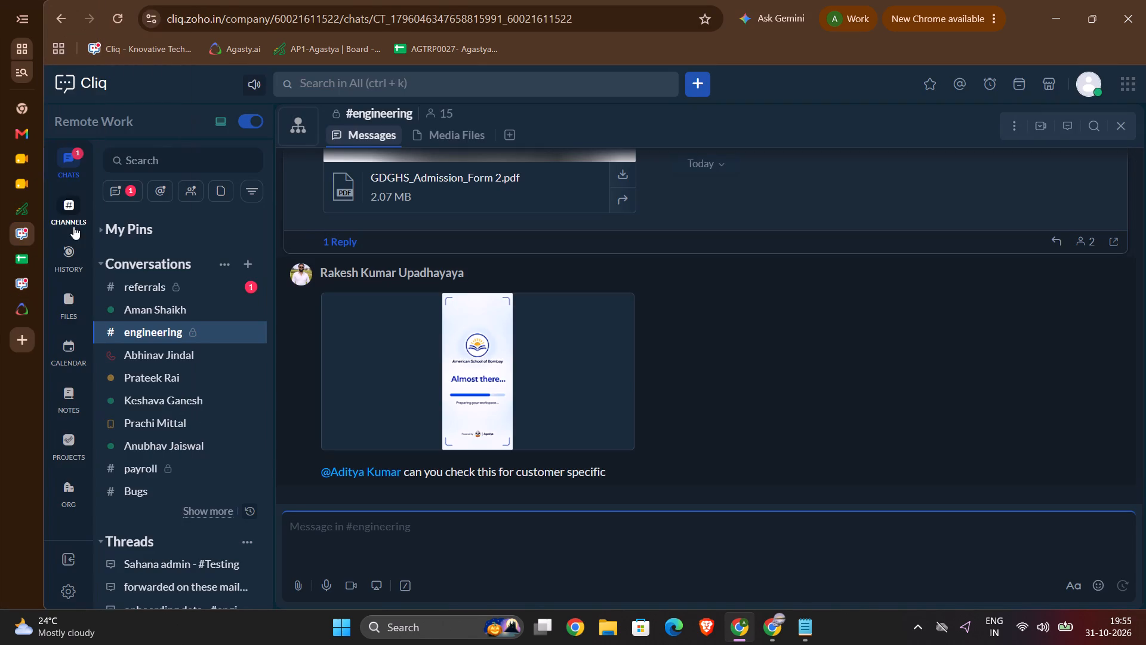
click(69, 279)
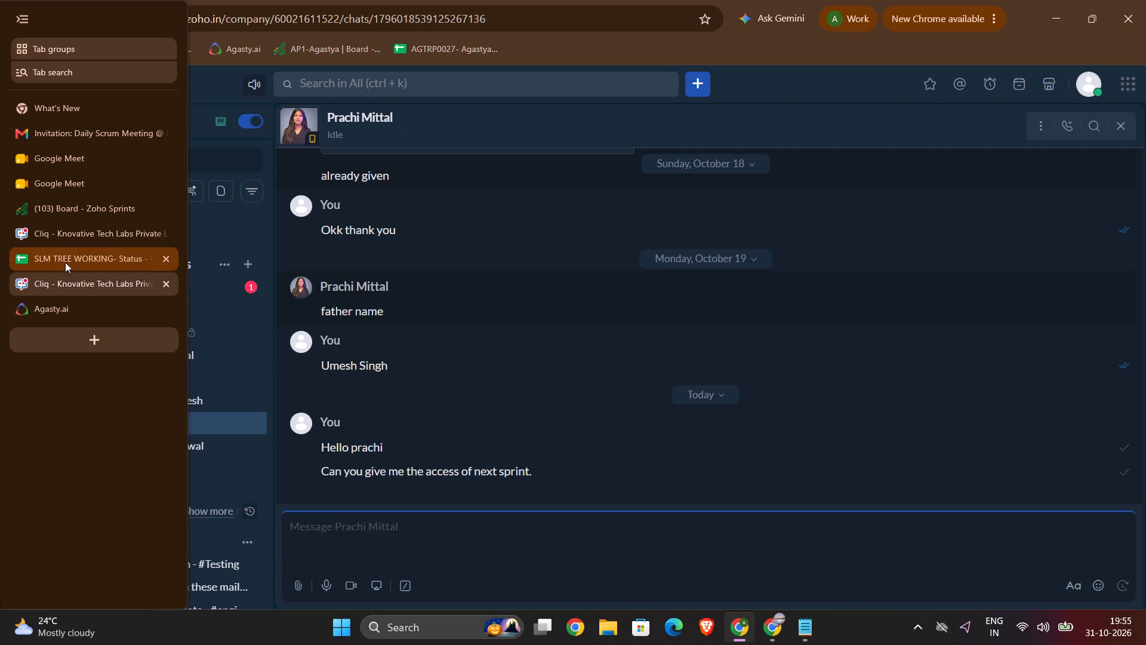
click(63, 242)
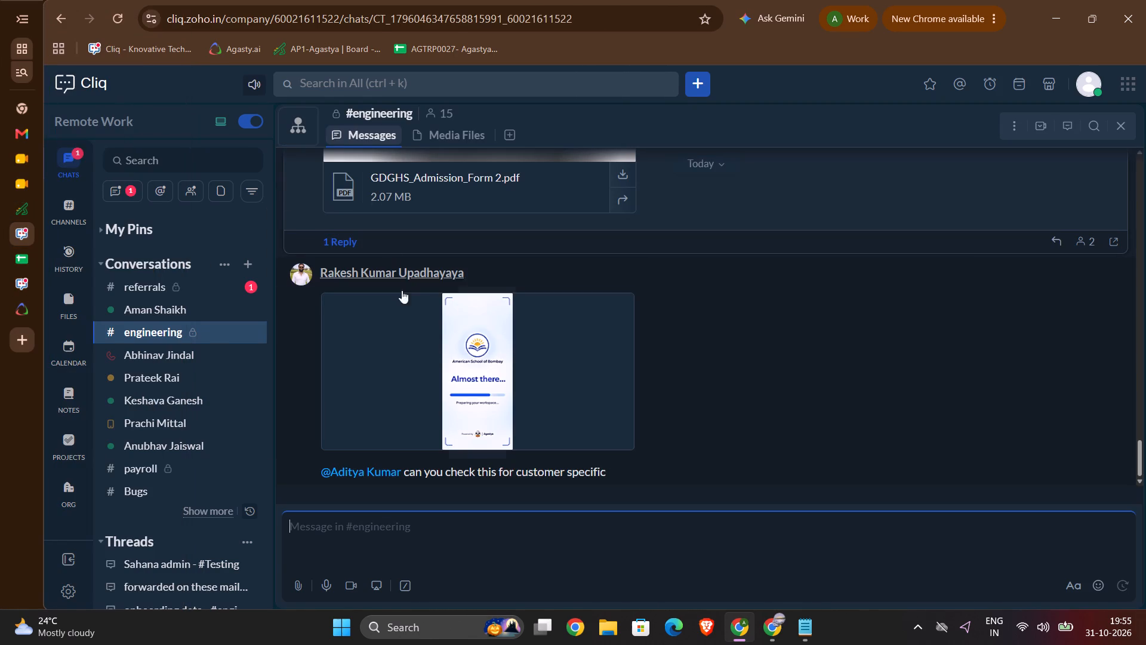
scroll(150, 407, down, 1)
scroll(154, 324, up, 1)
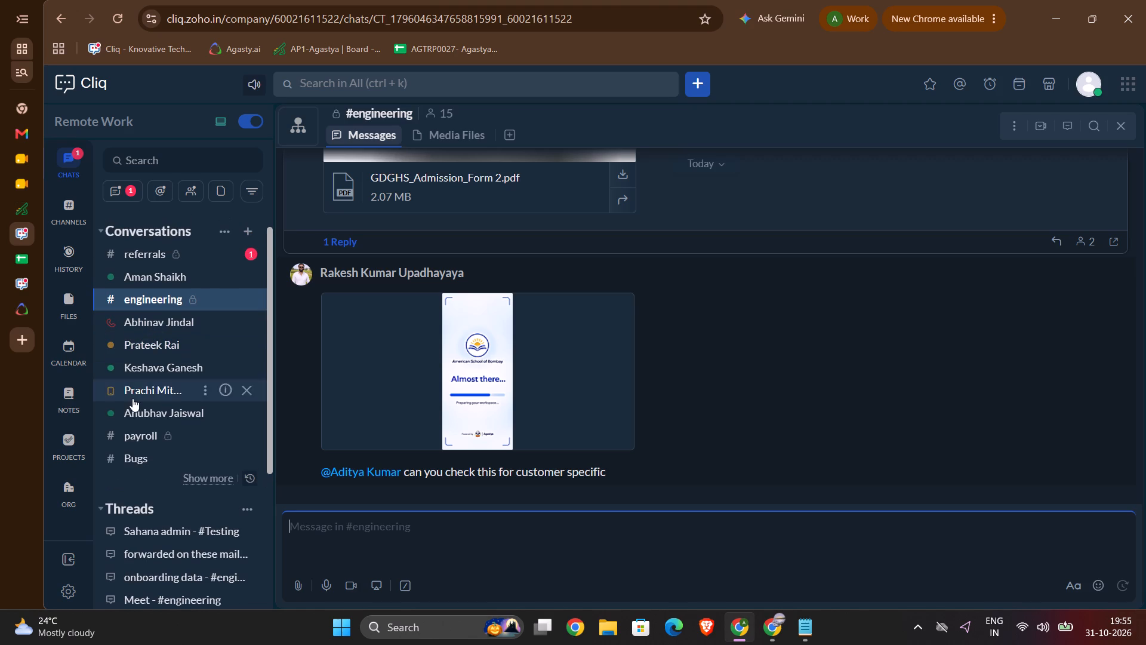
click(128, 396)
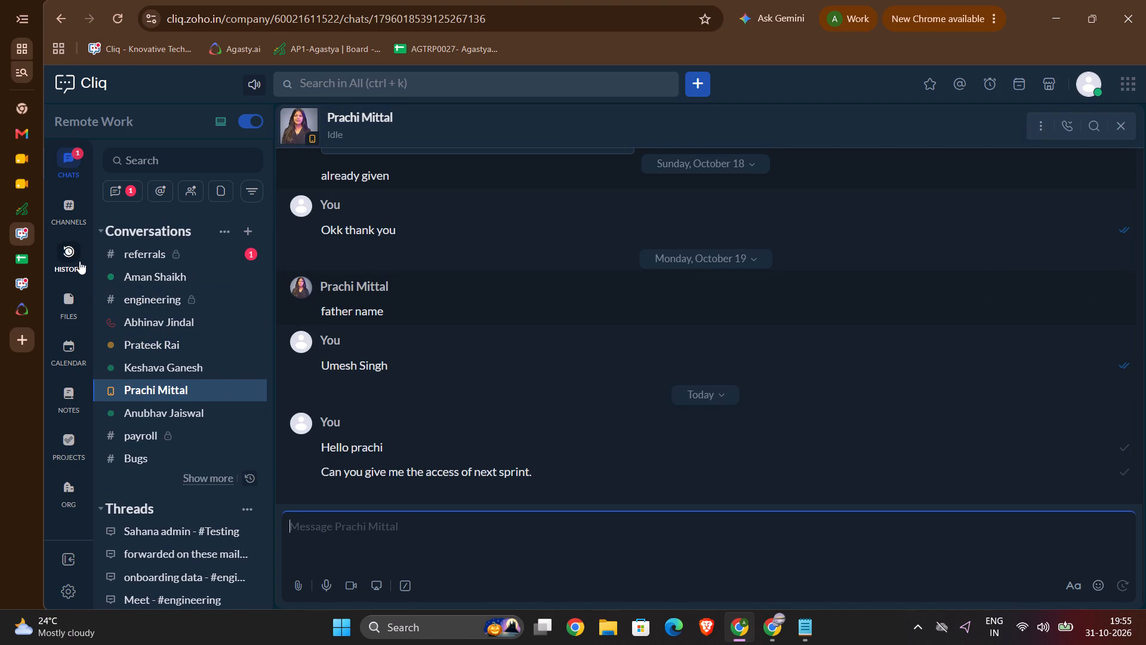
click(17, 283)
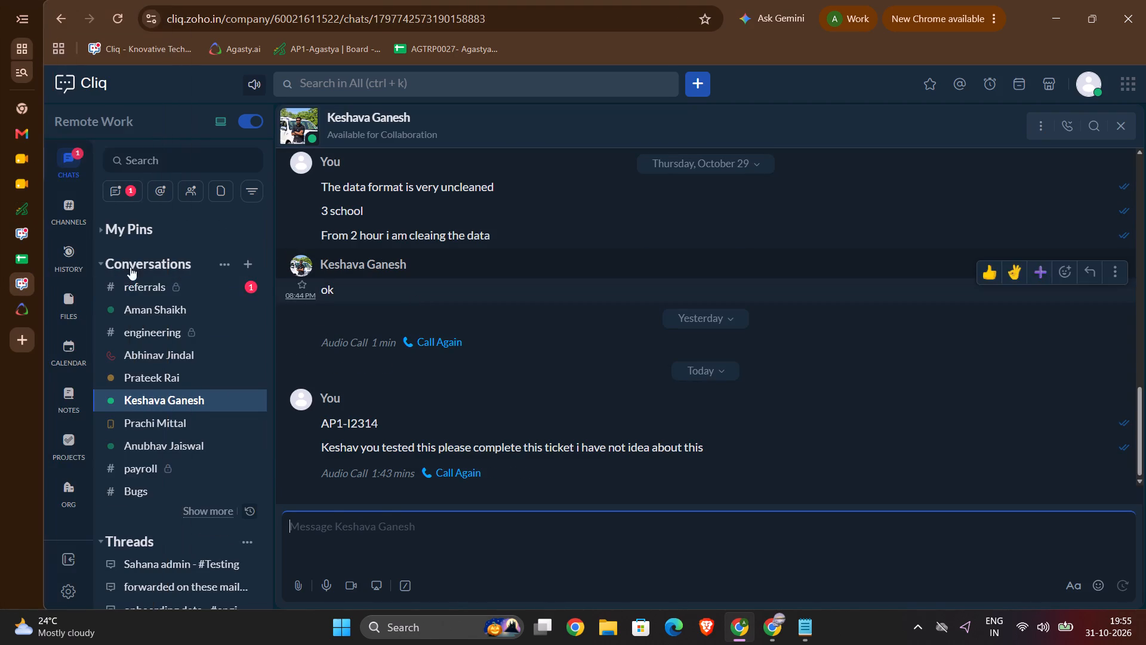
click(65, 232)
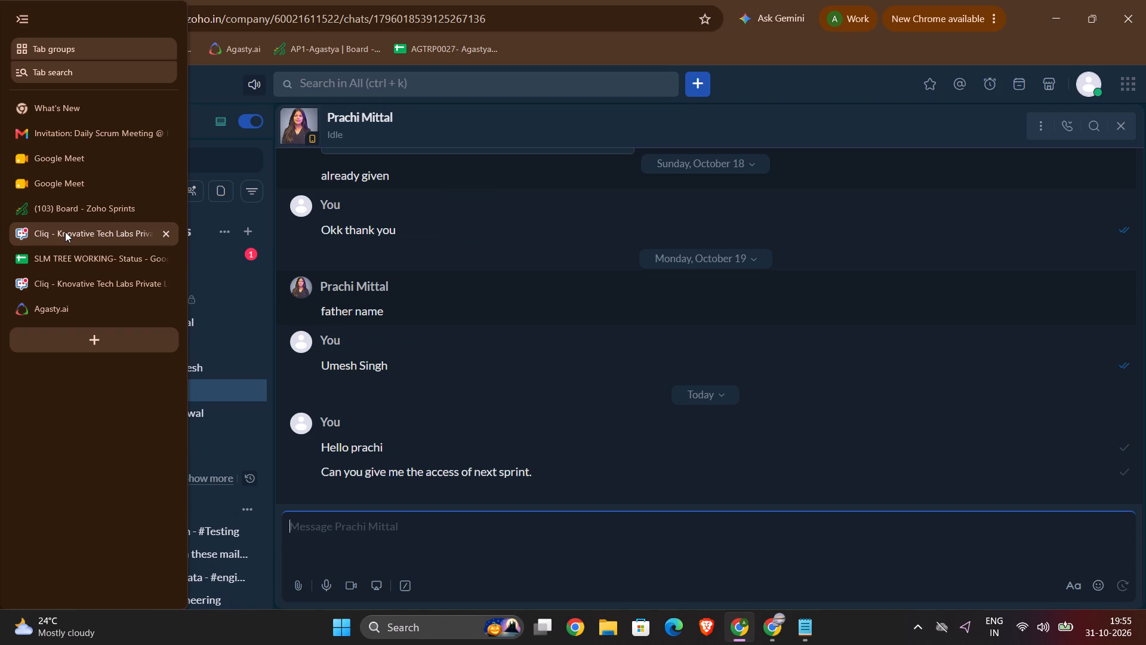
Return to the Sprint 11 board, look through the Testing column, and open the "iOS - Notice multi reminder config" task.
click(75, 207)
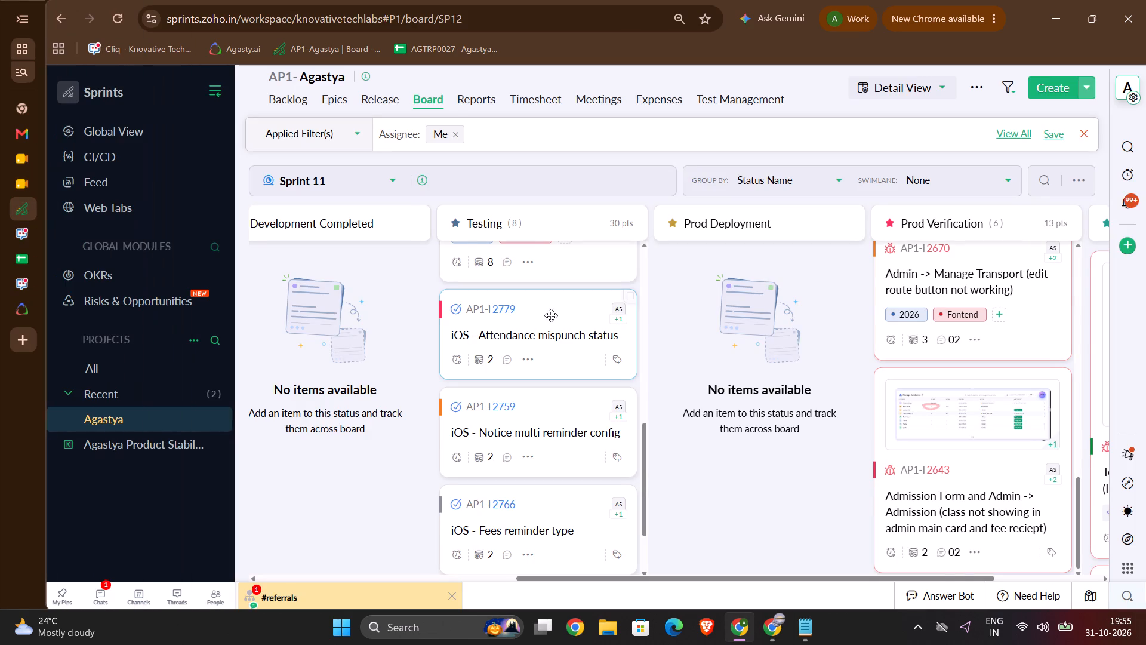
scroll(551, 315, left, 3)
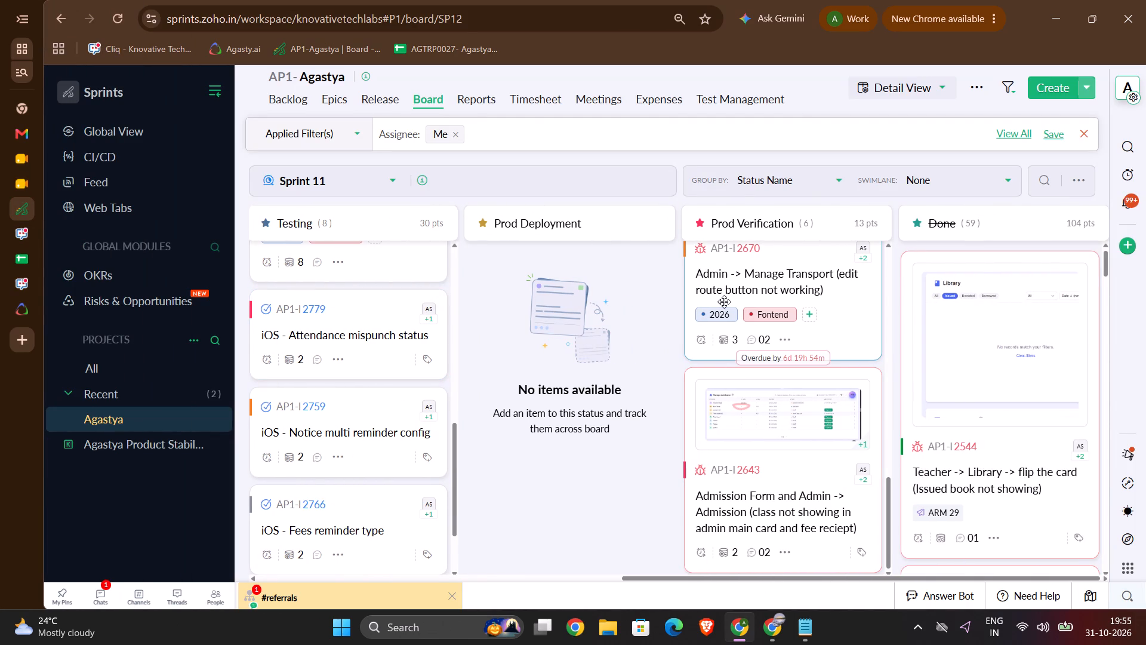
scroll(406, 360, right, 1)
scroll(406, 360, down, 1)
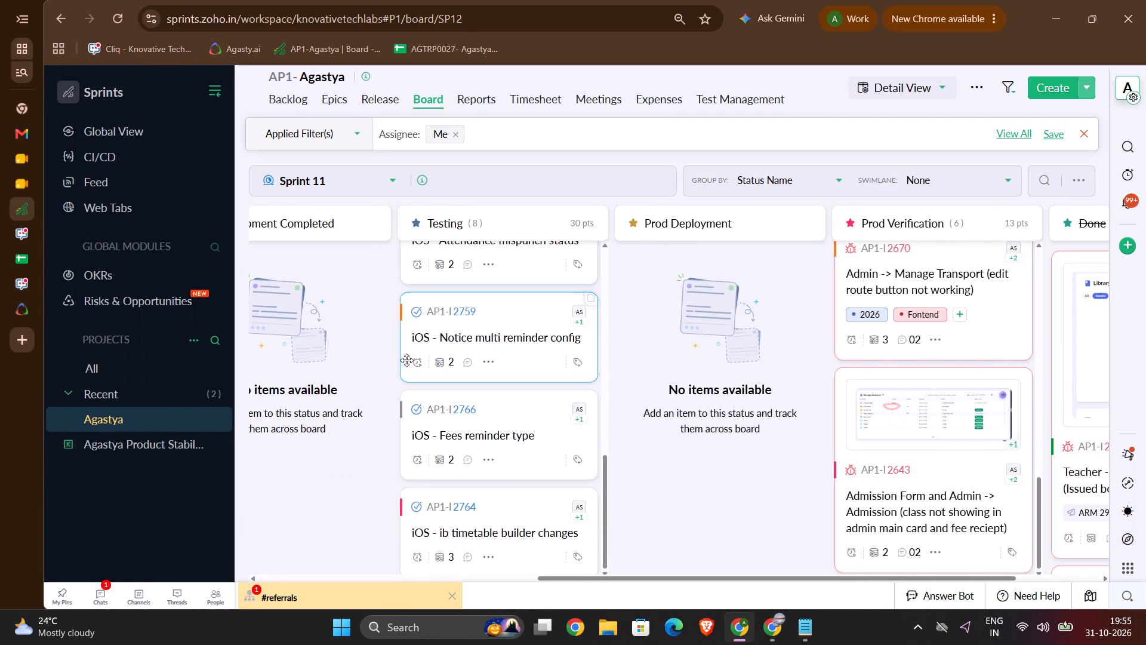
scroll(406, 360, down, 1)
scroll(406, 360, up, 3)
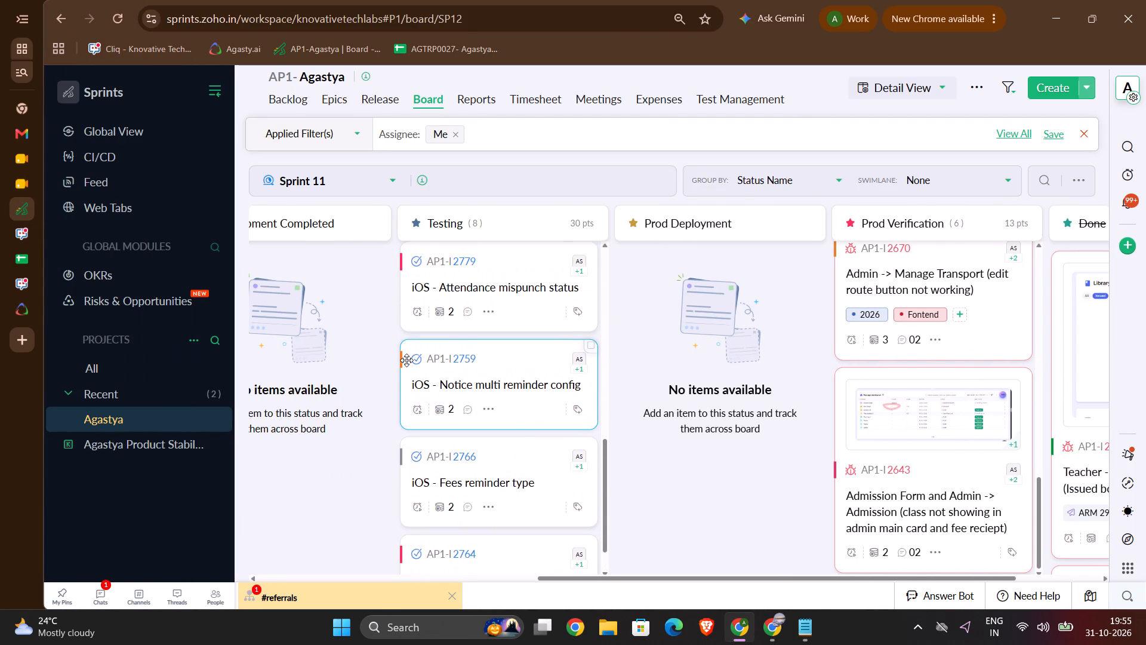
scroll(406, 360, up, 4)
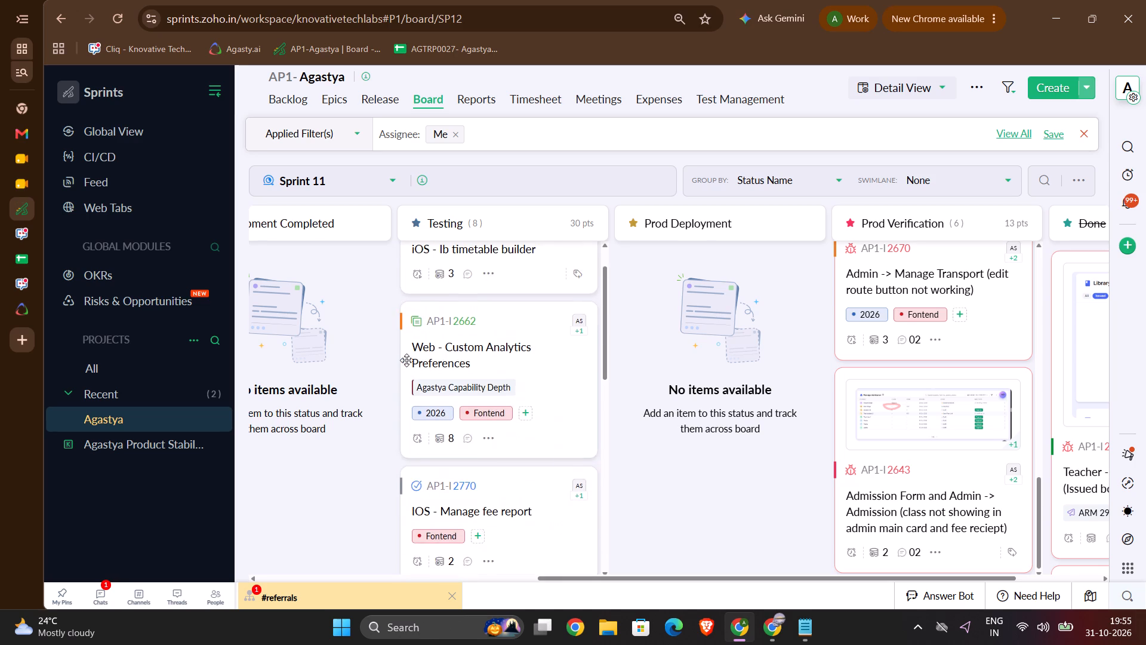
scroll(406, 360, up, 1)
scroll(406, 360, down, 2)
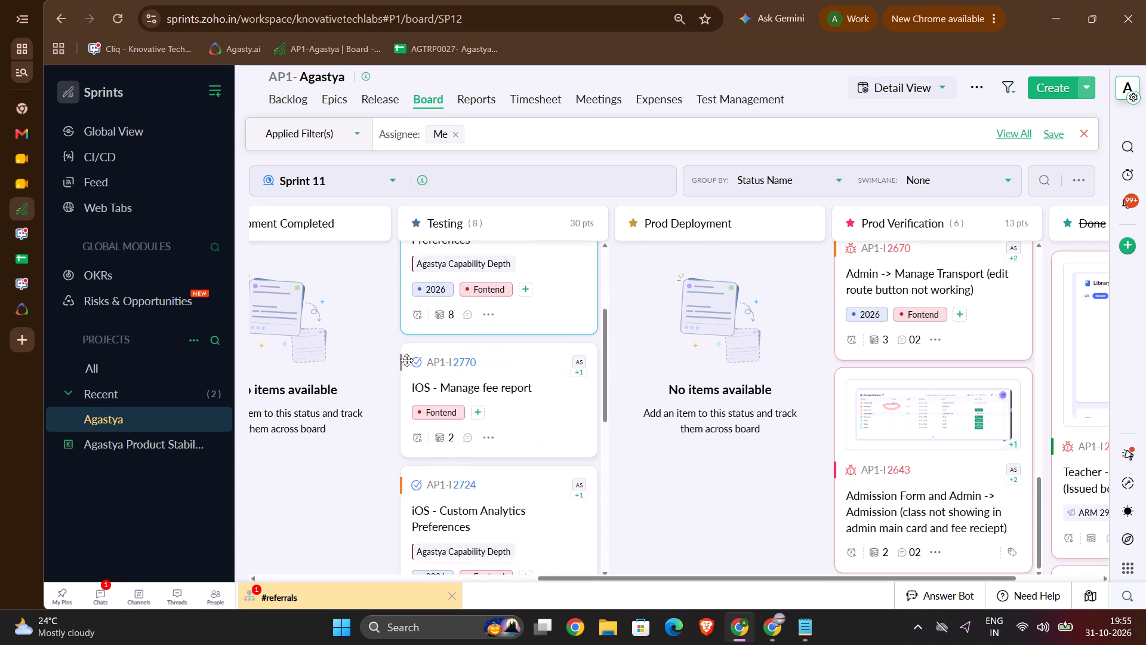
scroll(406, 360, down, 5)
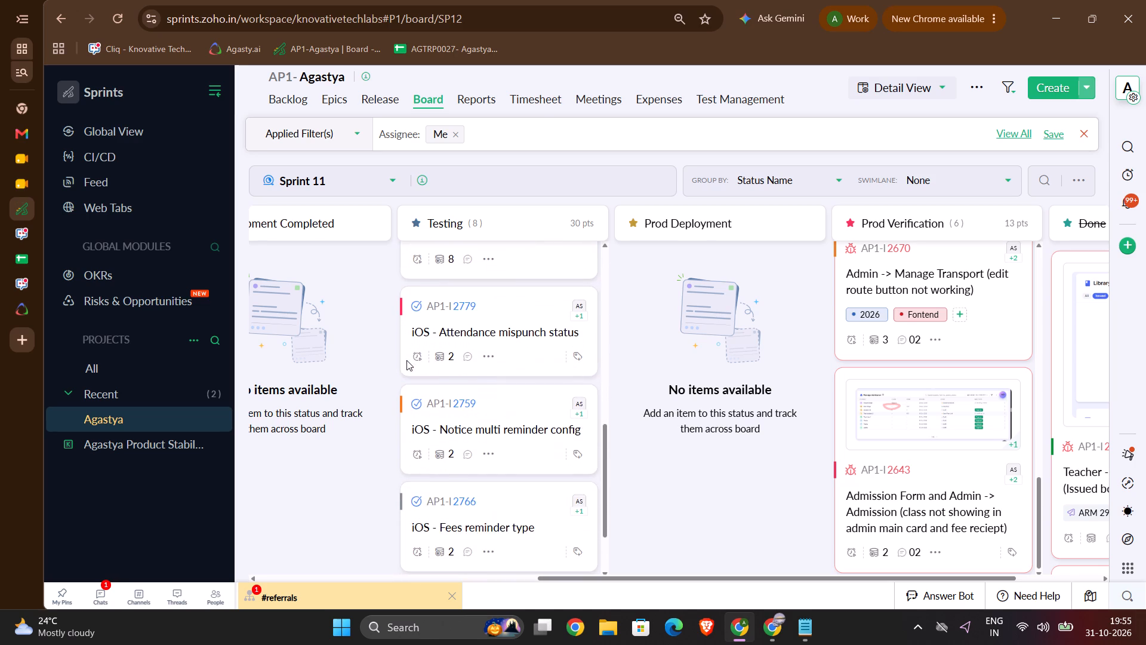
scroll(507, 317, down, 2)
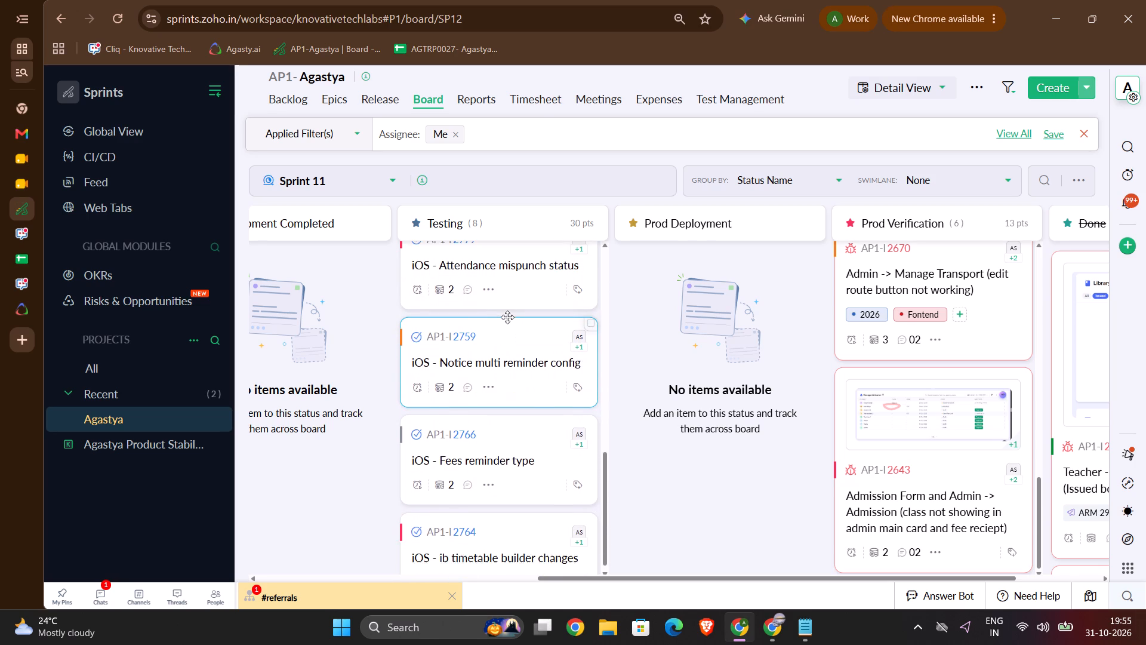
click(490, 335)
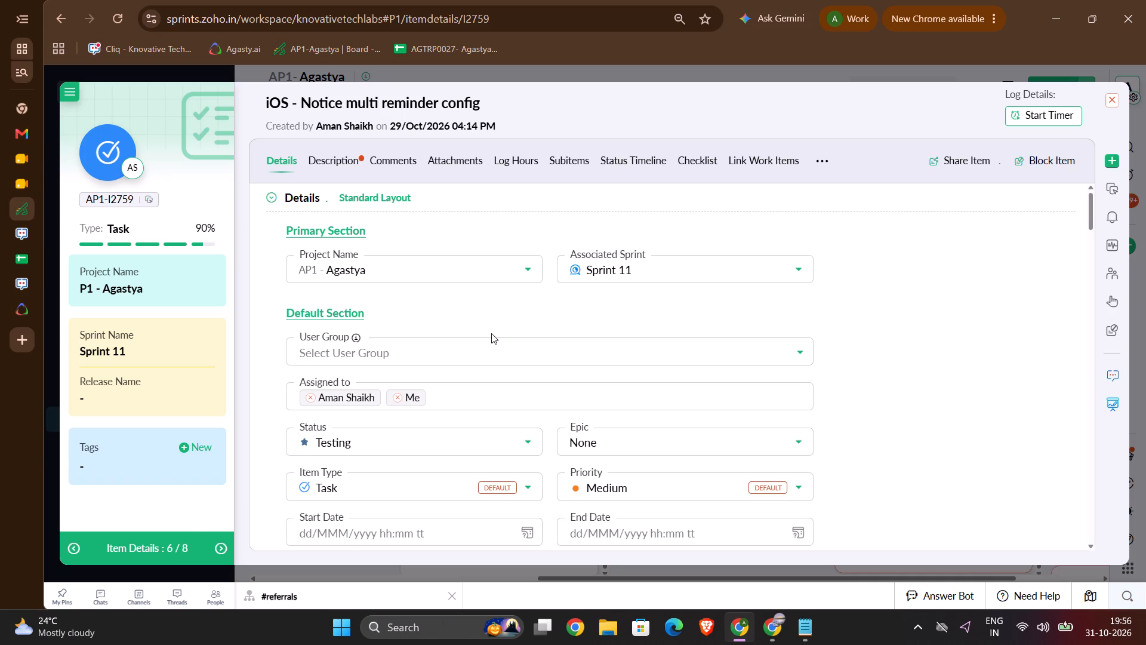
Find the Kuro app on the computer and launch it.
click(448, 622)
text(ku)
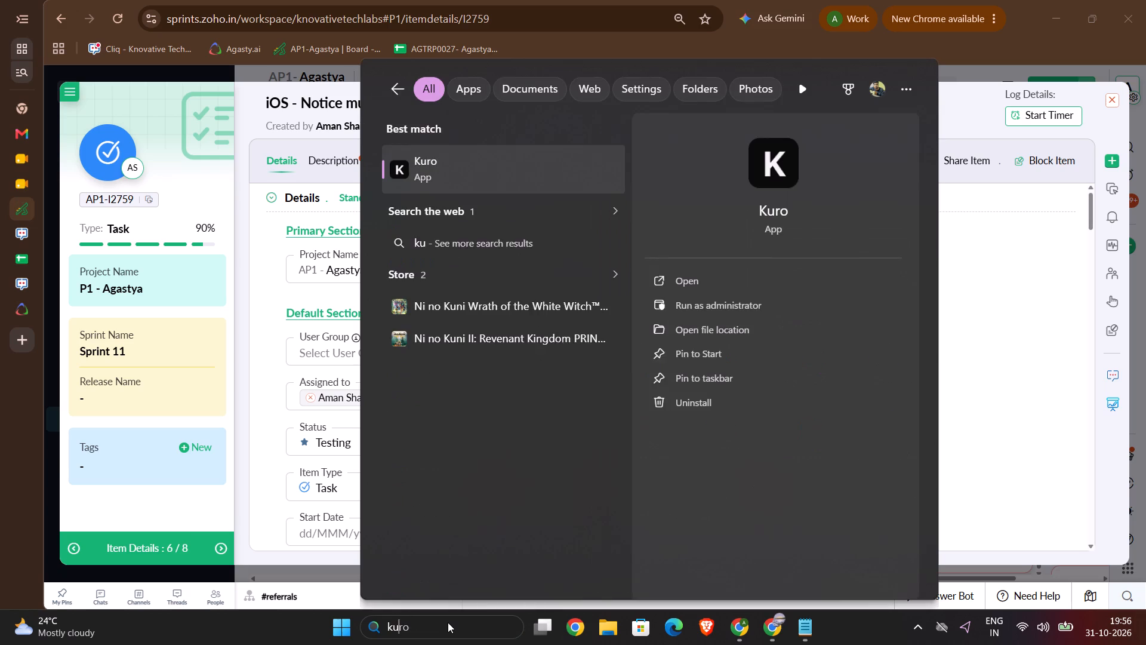
key(Return)
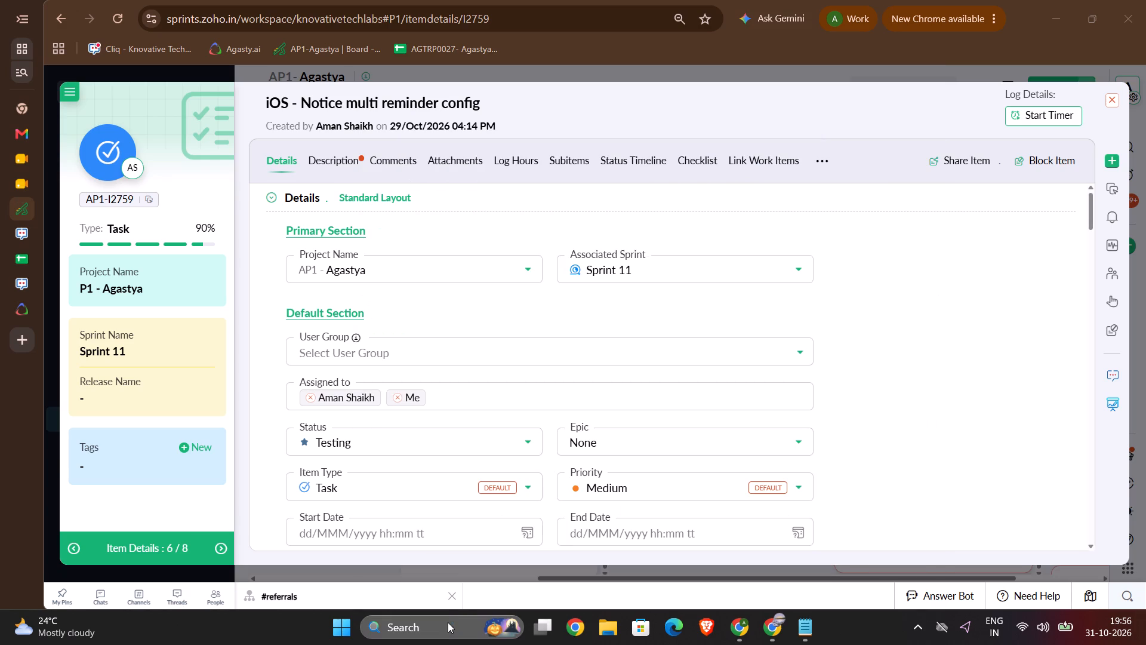
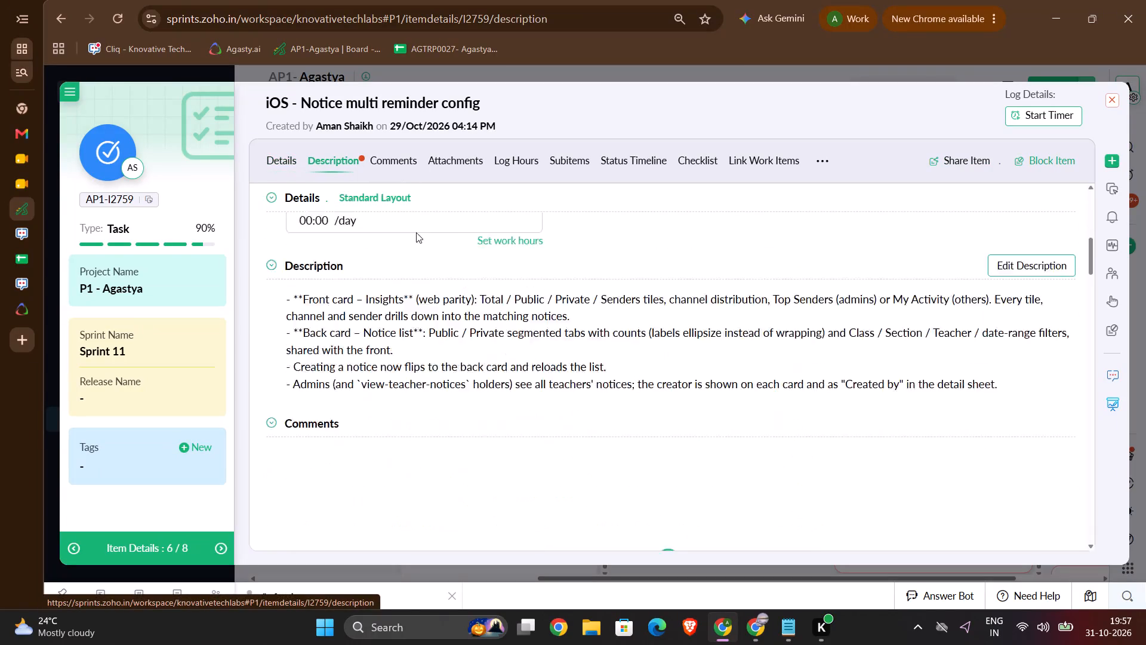
Review the description of the "iOS - Notice multi reminder config" task.
scroll(398, 283, up, 1)
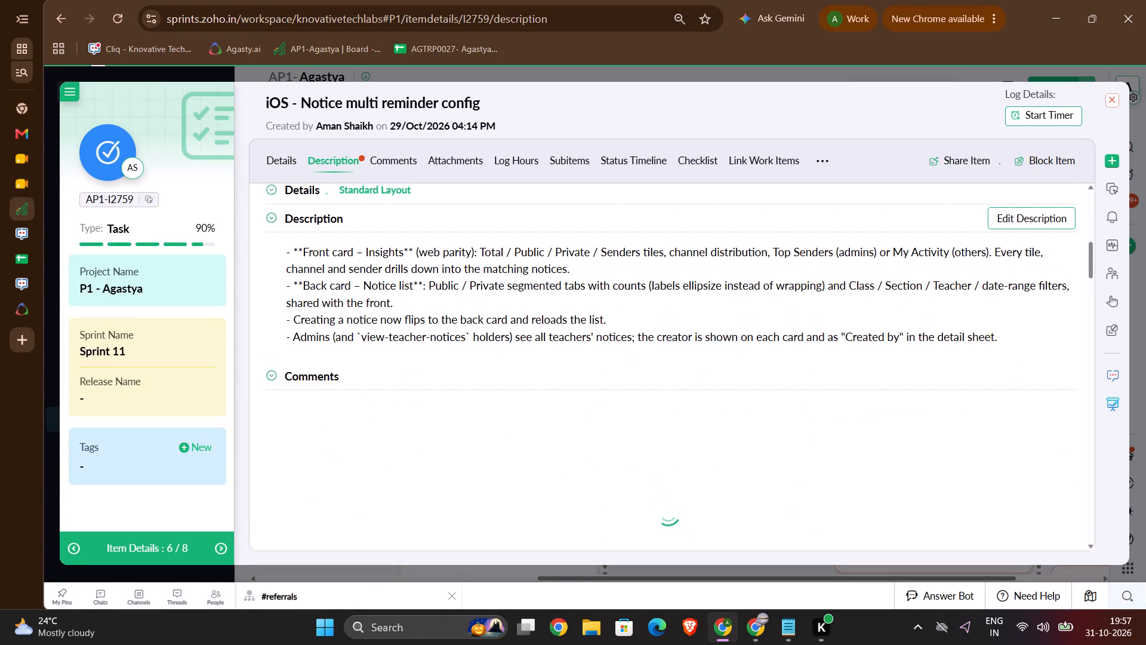
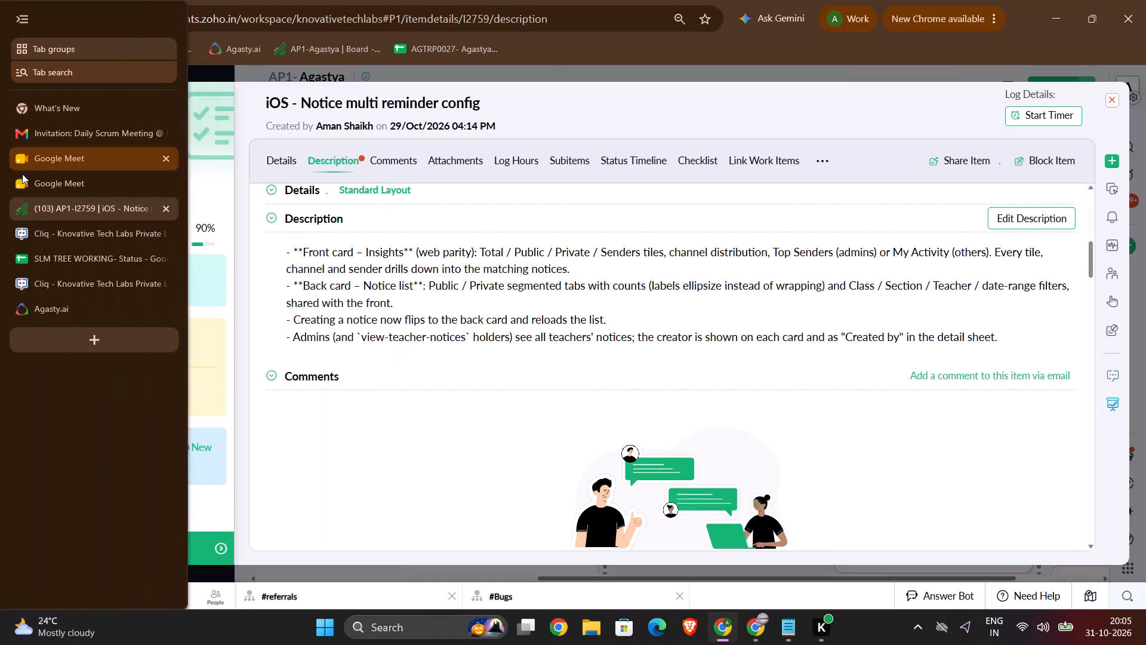
Switch to Cliq and download the "Agasty-AI" Crashed screenshot from the Bugs channel.
click(32, 273)
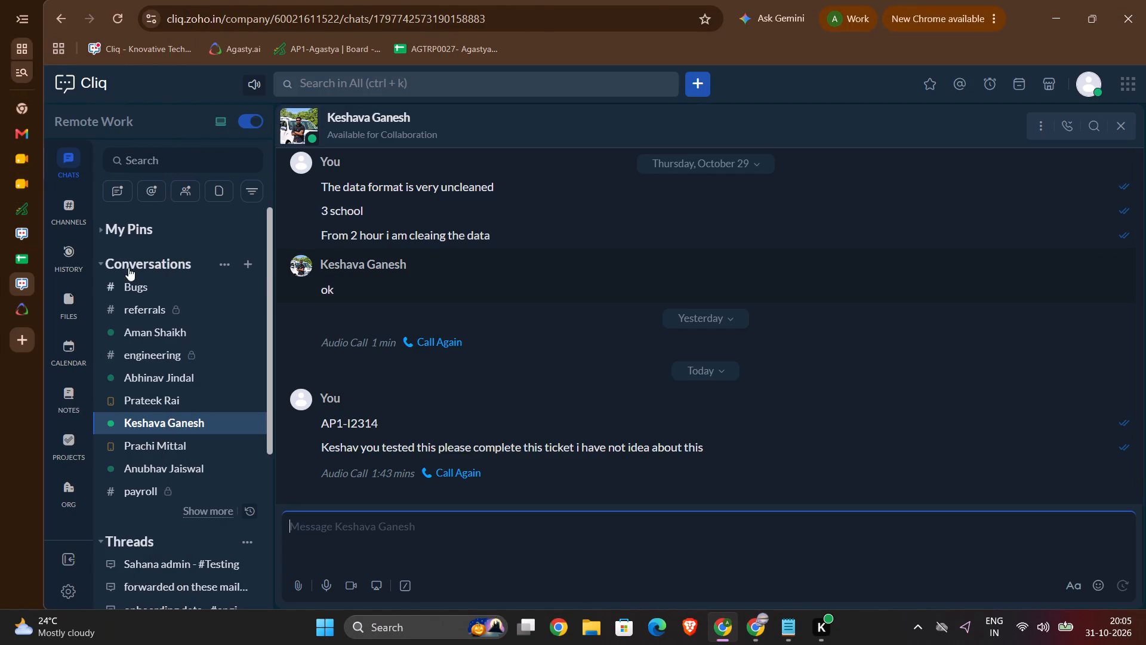
click(24, 245)
scroll(441, 376, up, 1)
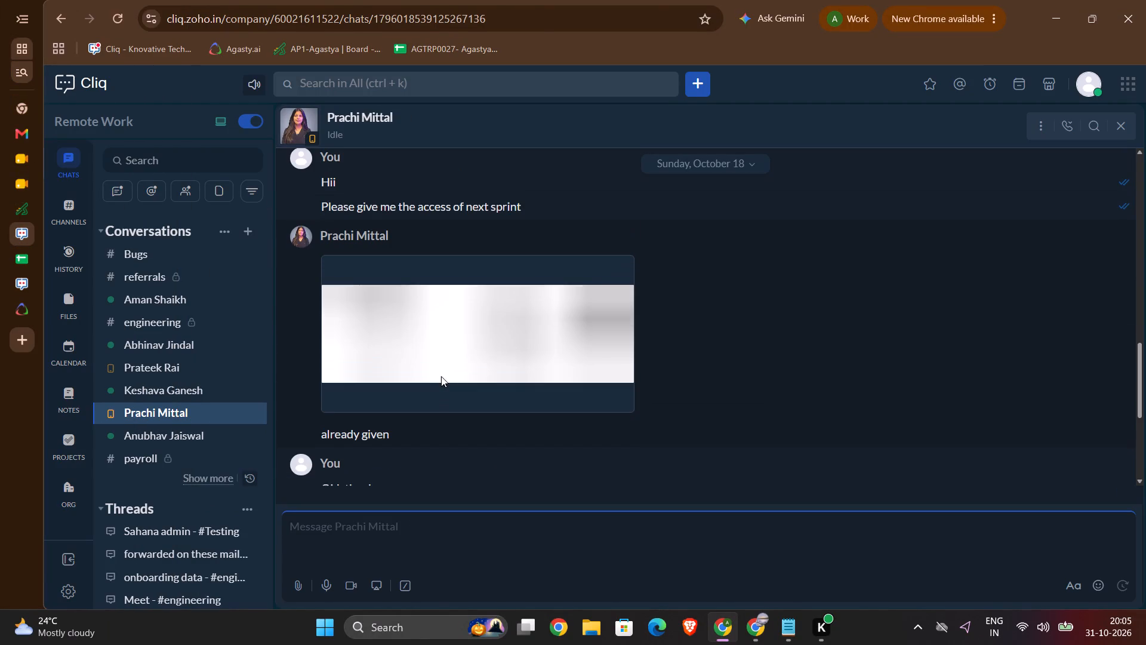
scroll(441, 376, up, 1)
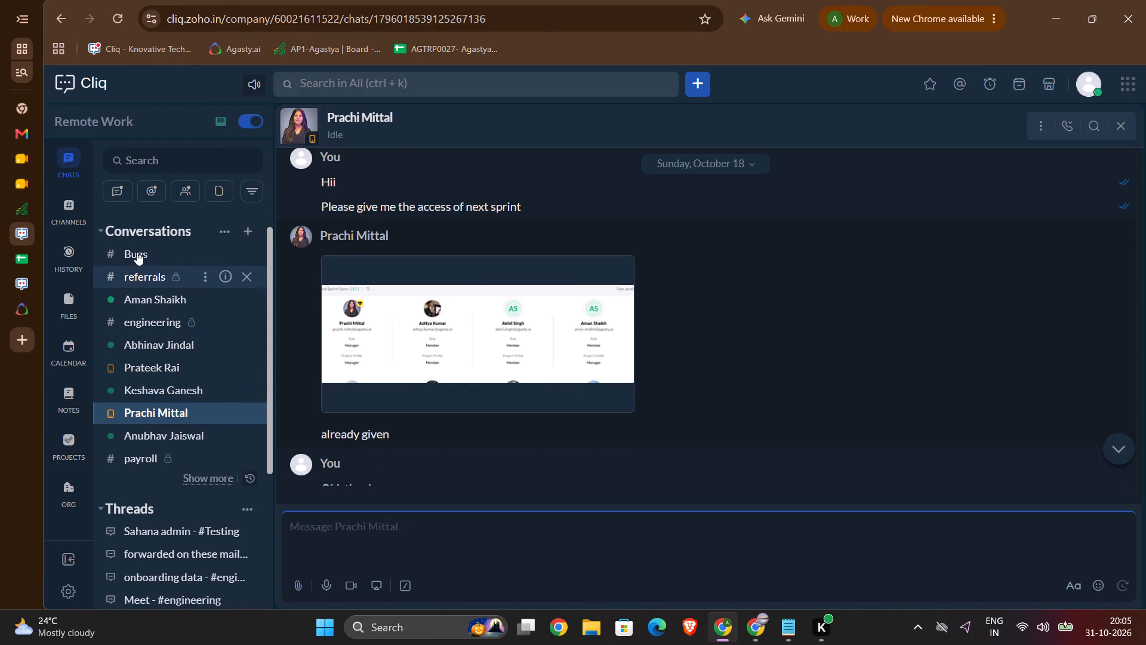
click(137, 251)
click(522, 369)
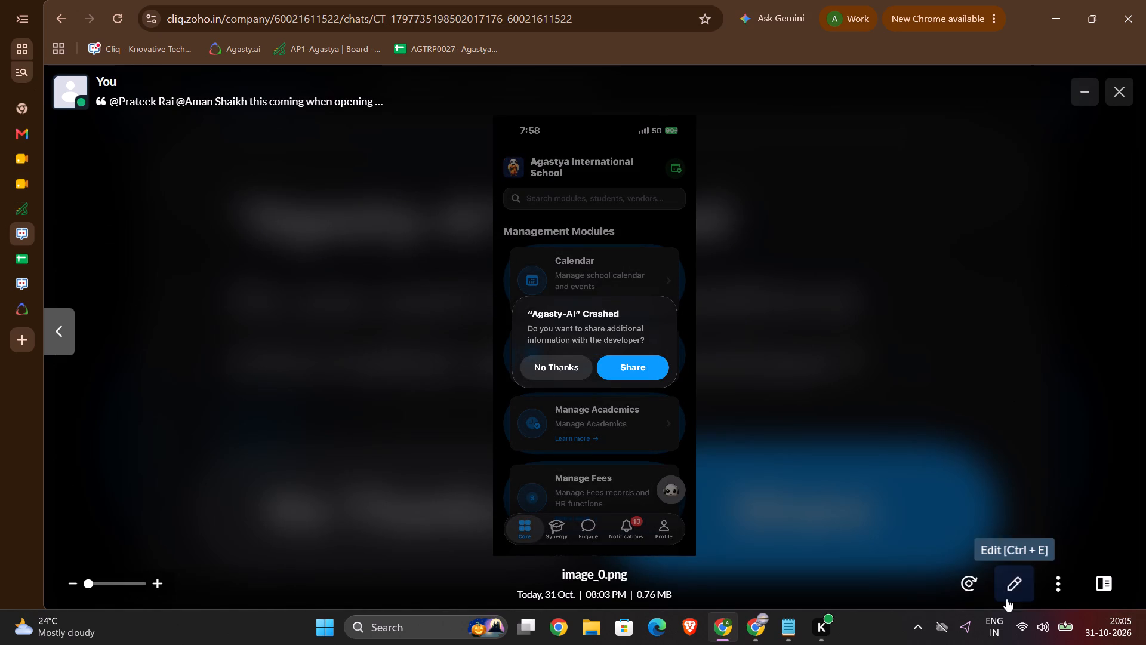
click(1055, 577)
click(980, 542)
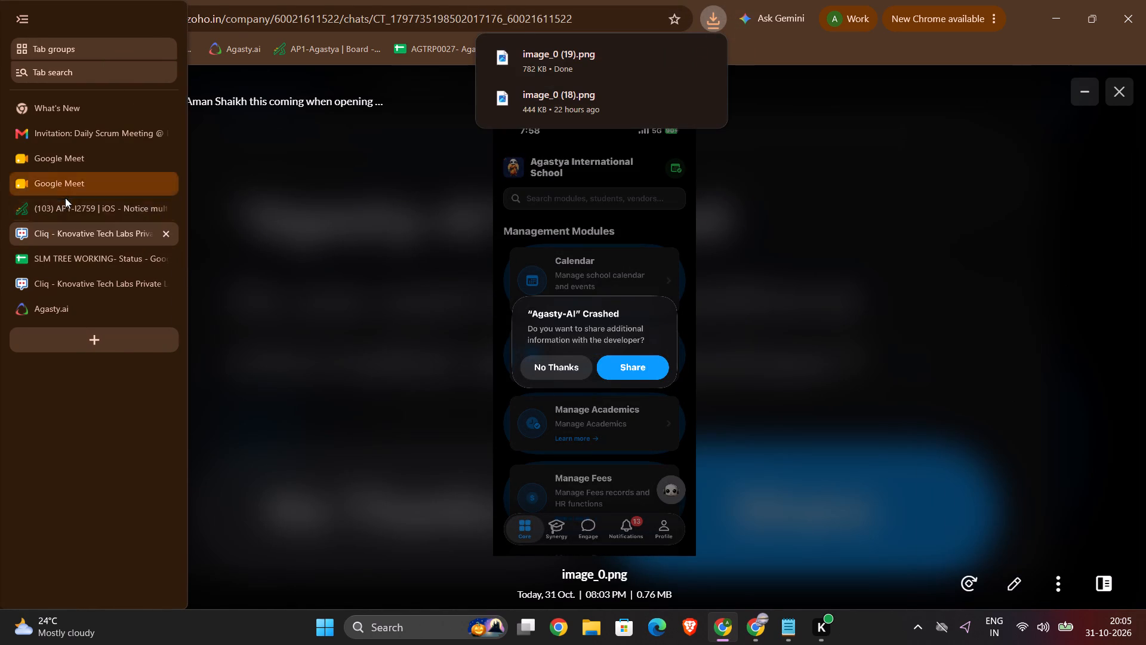
Return to the "iOS - Notice multi reminder config" task in Zoho Sprints and open its comment box for writing.
click(64, 199)
scroll(398, 392, down, 2)
click(379, 262)
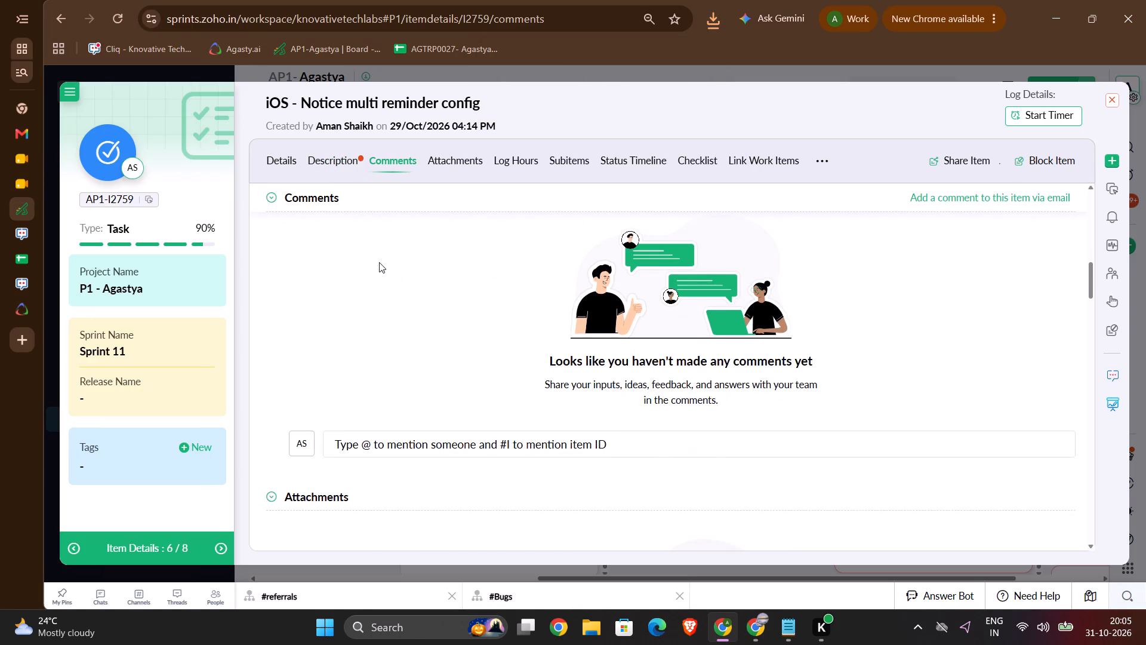
scroll(379, 262, up, 1)
scroll(598, 488, down, 1)
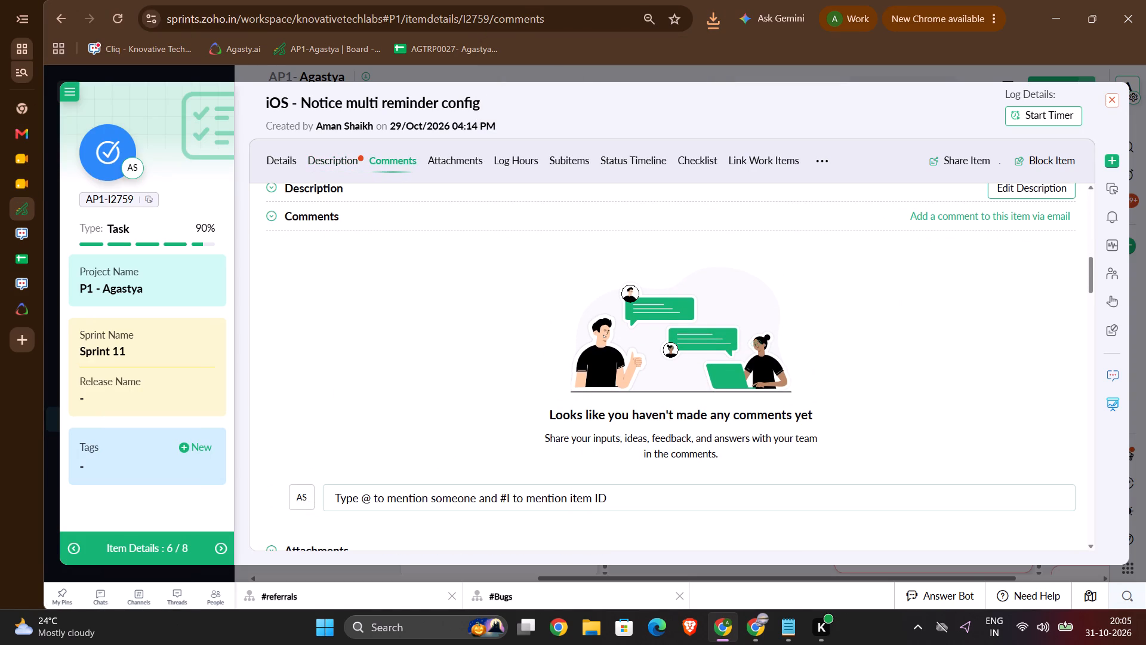
click(402, 500)
scroll(558, 496, down, 1)
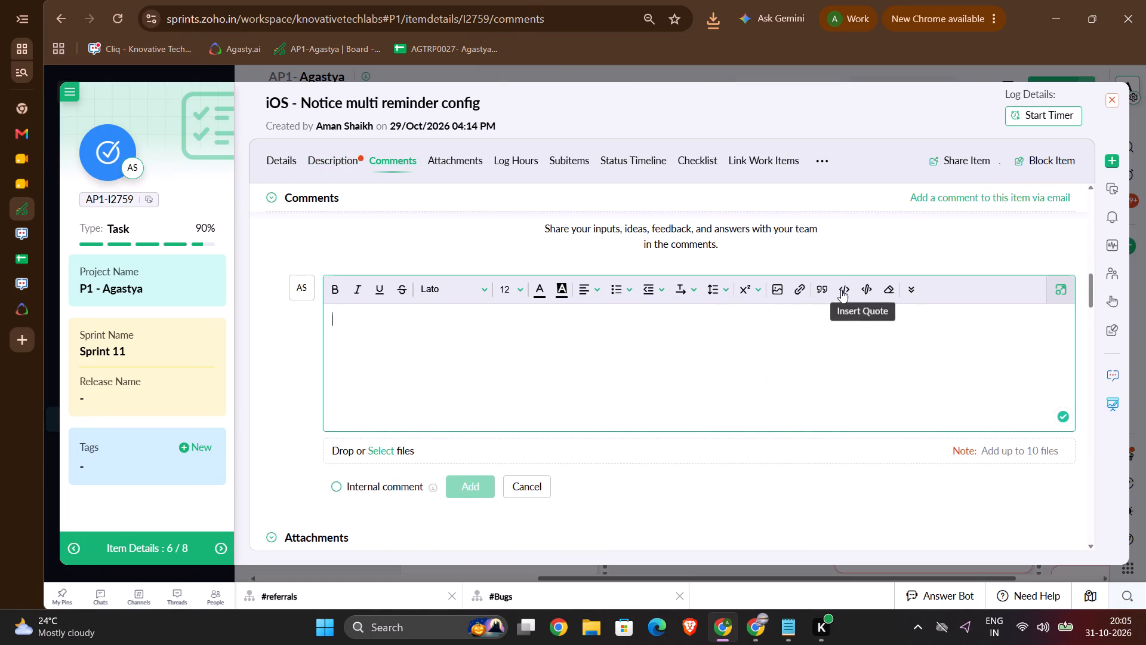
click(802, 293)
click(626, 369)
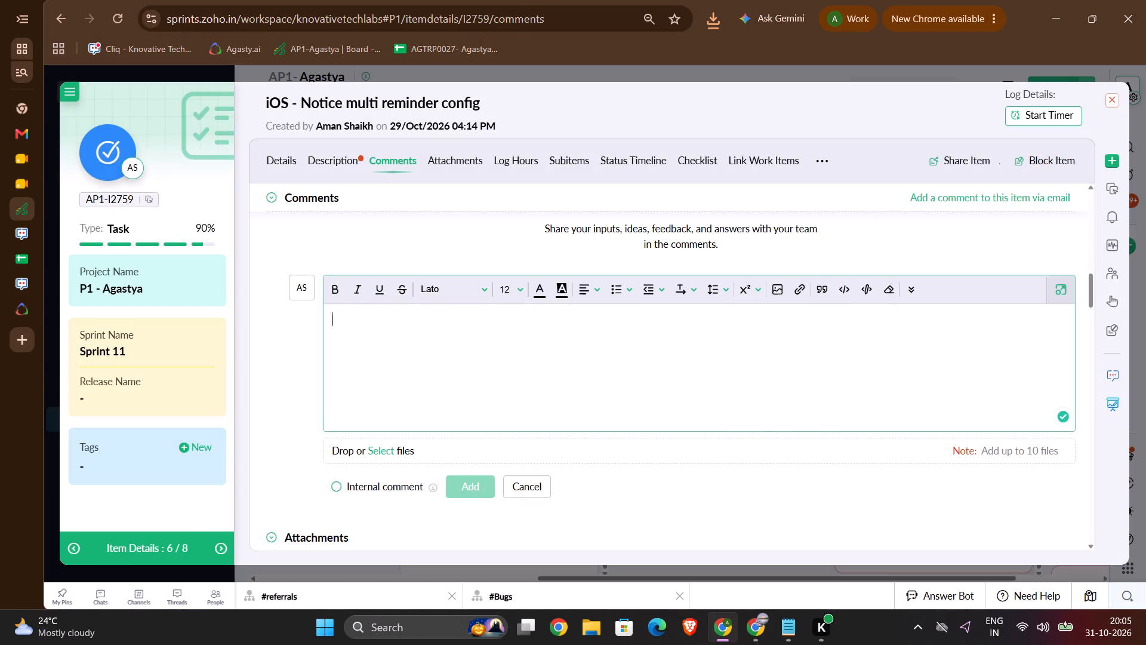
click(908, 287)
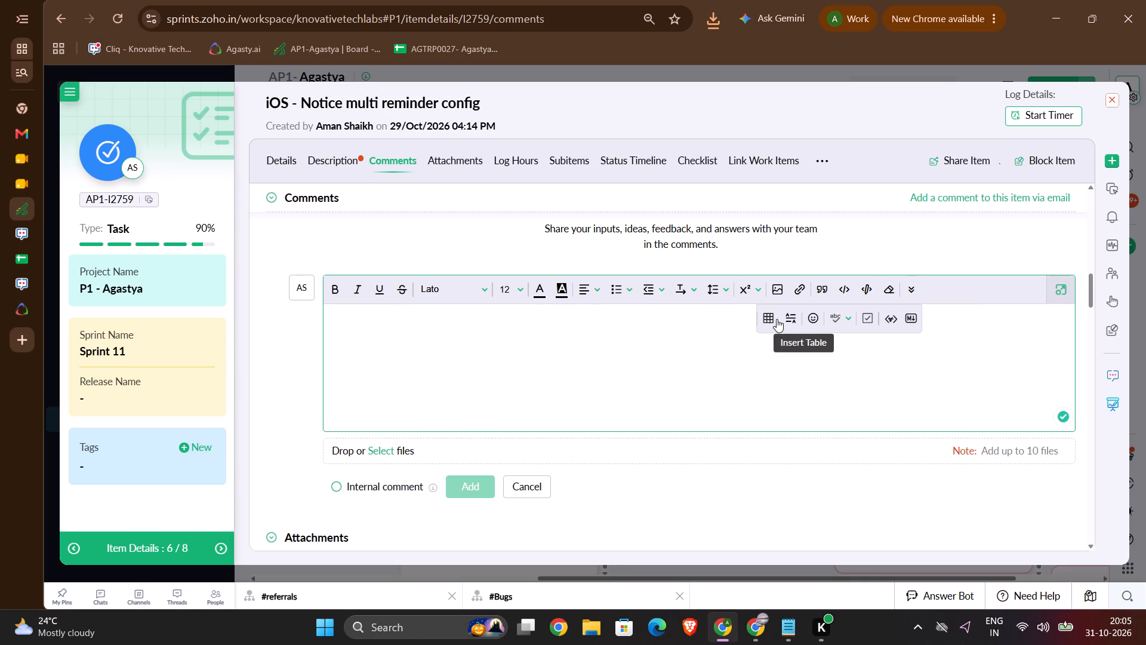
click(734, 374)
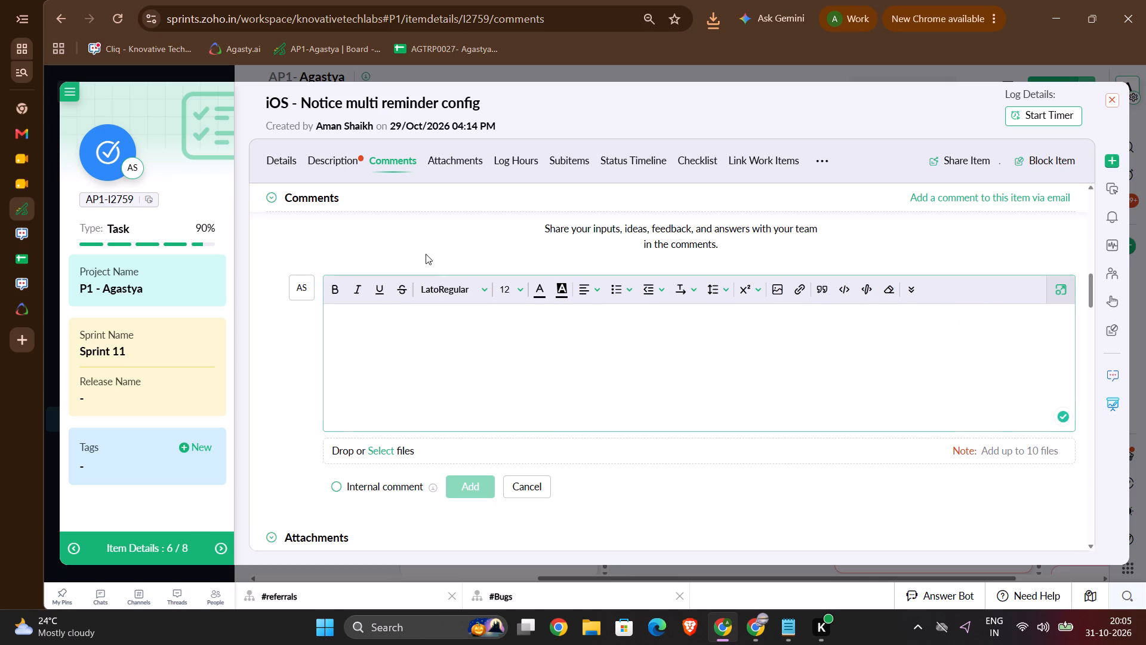
Switch to File Explorer, open the Downloads folder, refresh it and look through today's files for the crash screenshot.
click(591, 638)
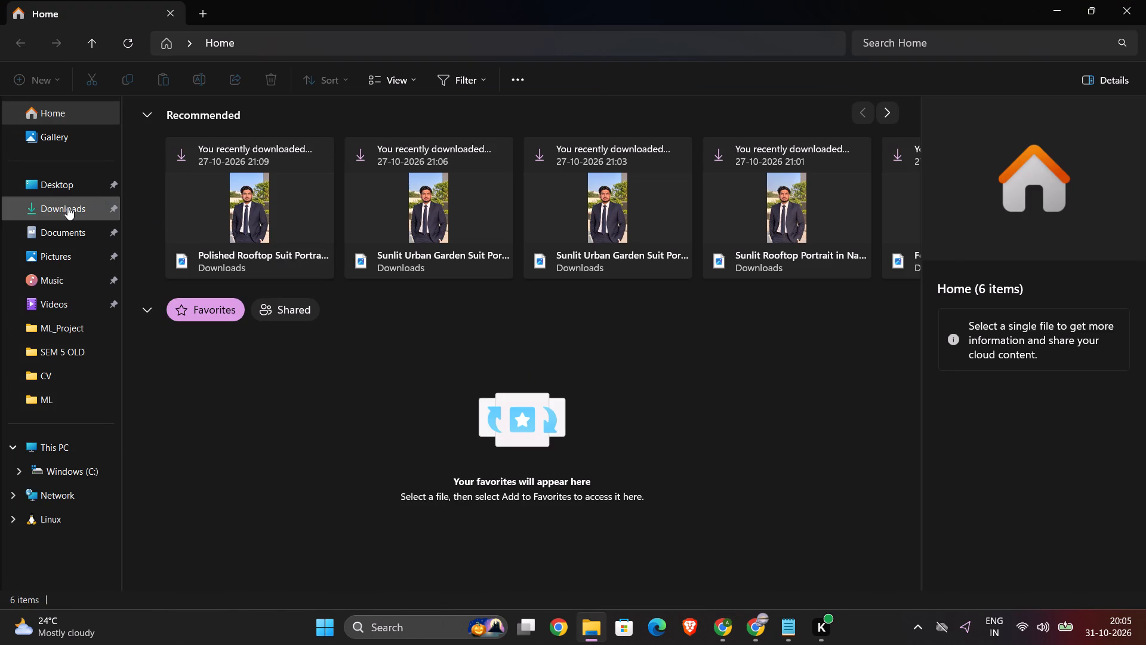
click(47, 215)
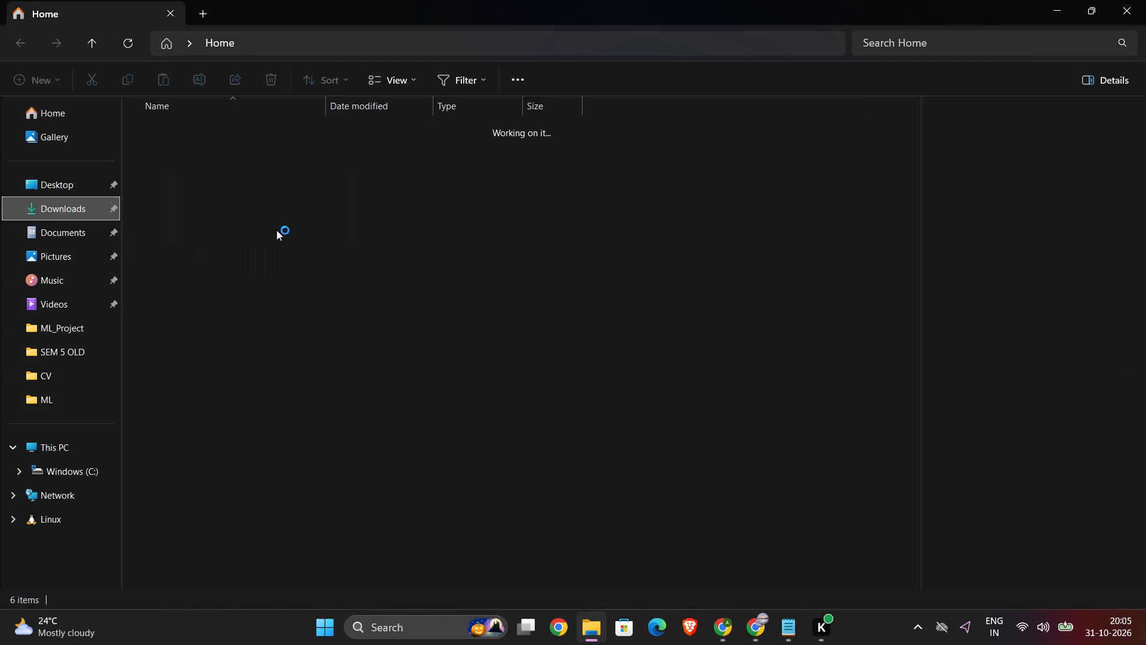
click(61, 228)
click(52, 207)
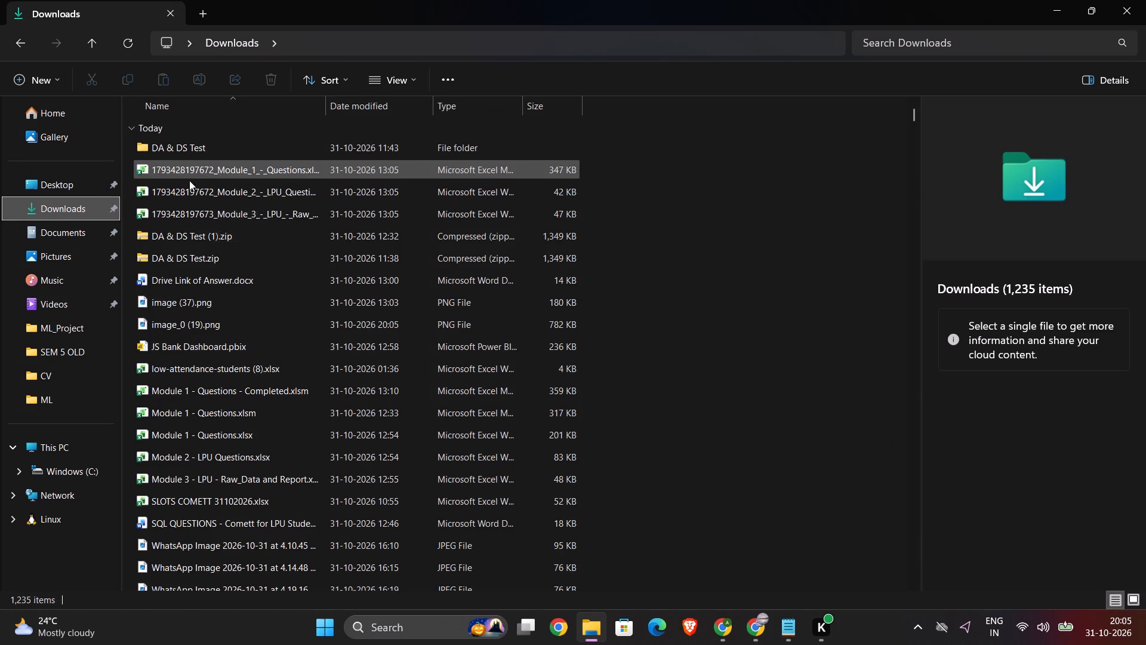
click(127, 50)
triple_click(126, 38)
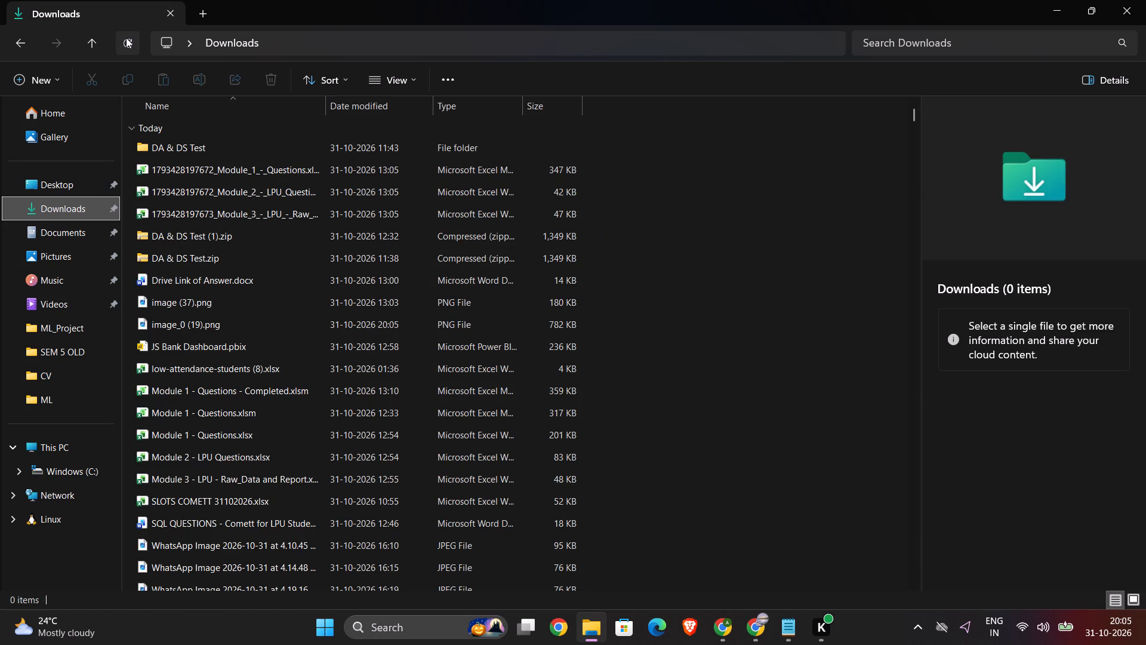
scroll(220, 242, up, 1)
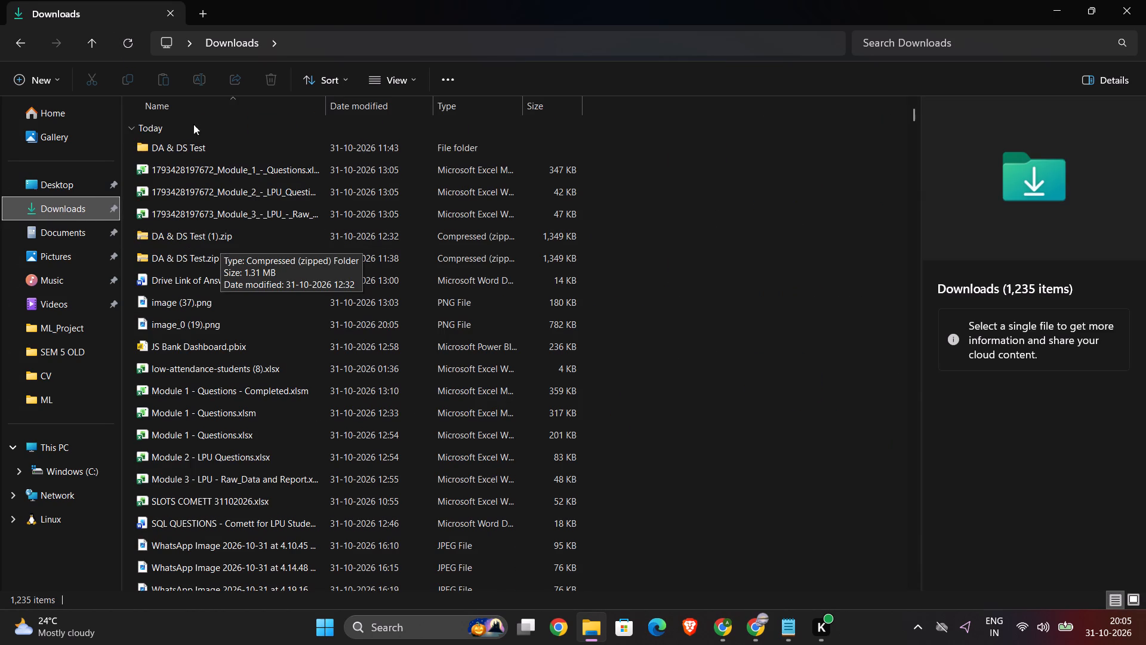
scroll(288, 340, down, 3)
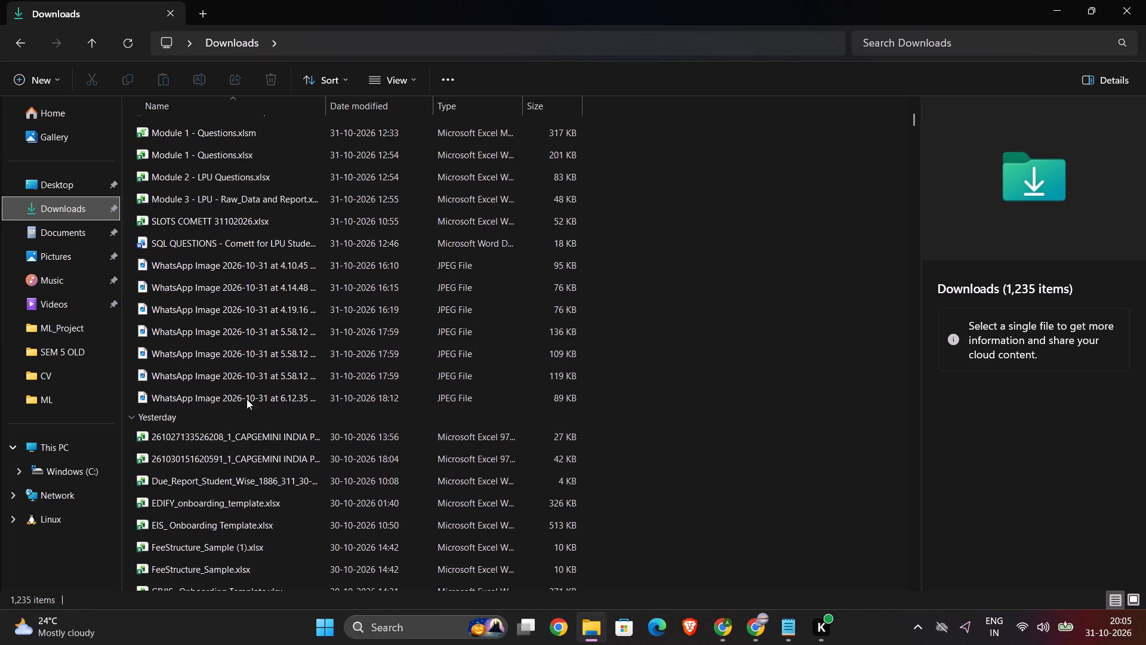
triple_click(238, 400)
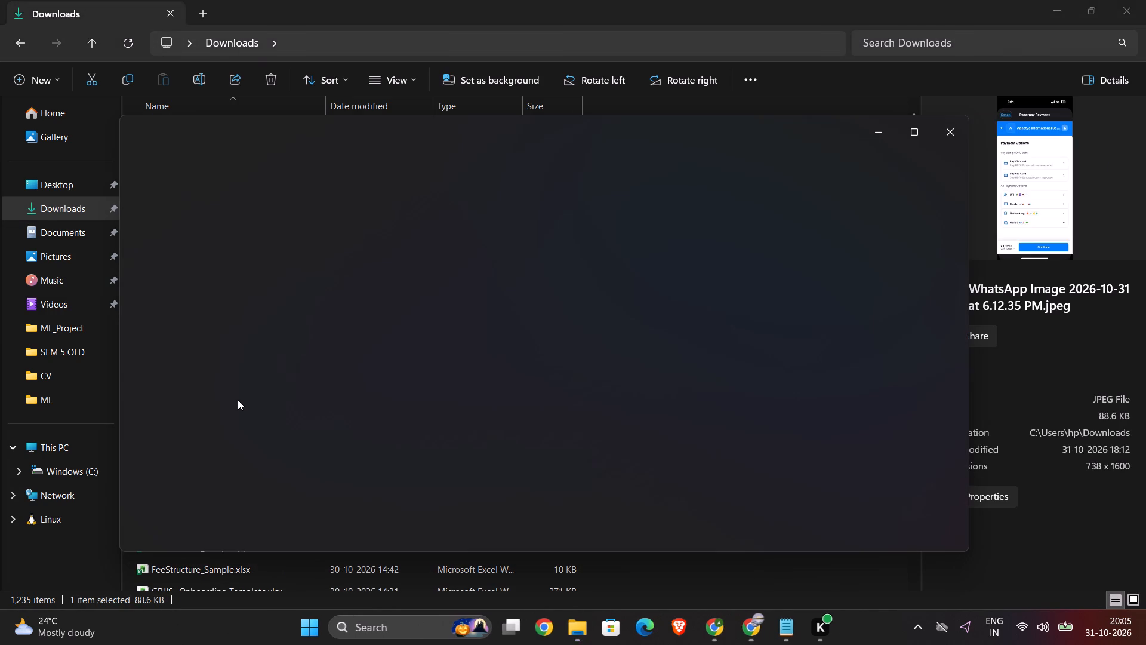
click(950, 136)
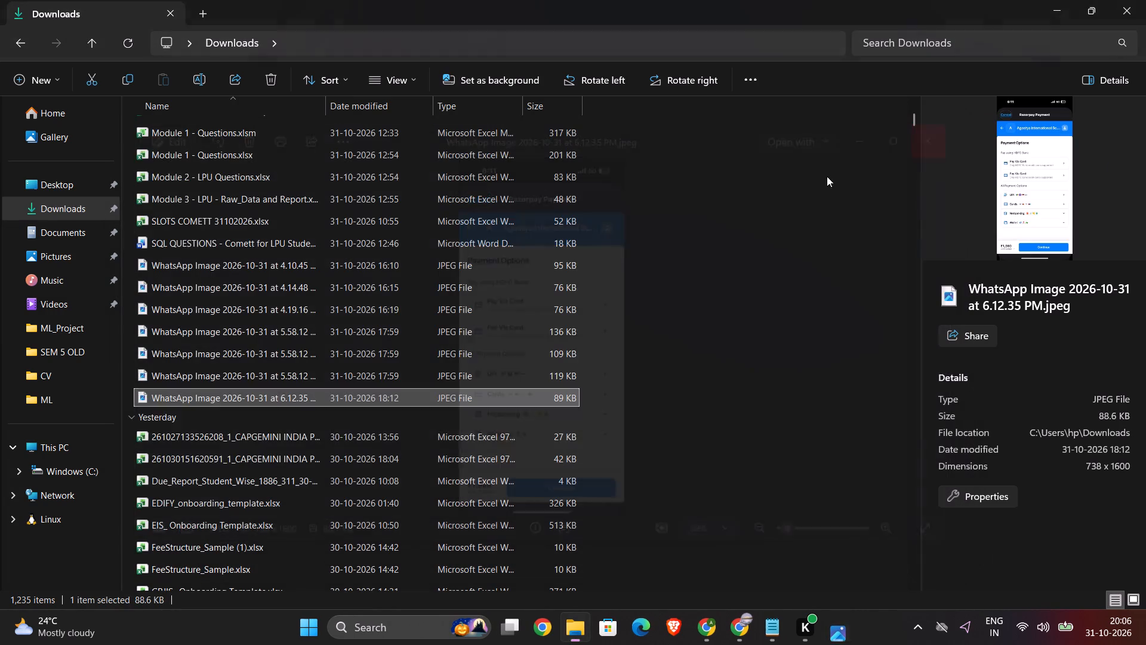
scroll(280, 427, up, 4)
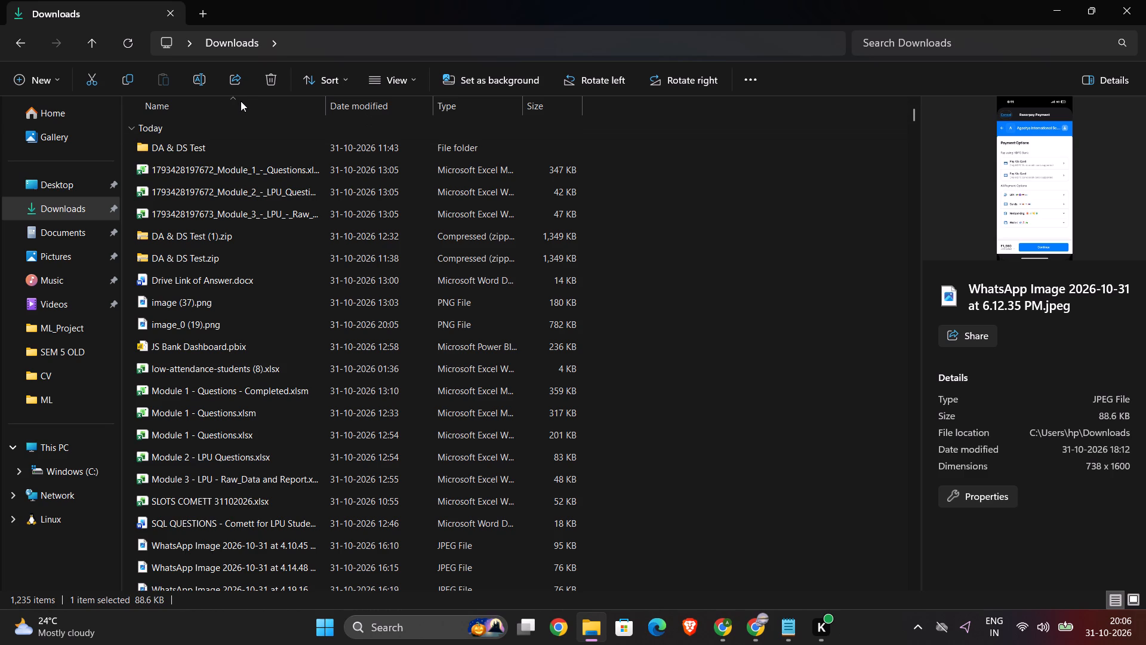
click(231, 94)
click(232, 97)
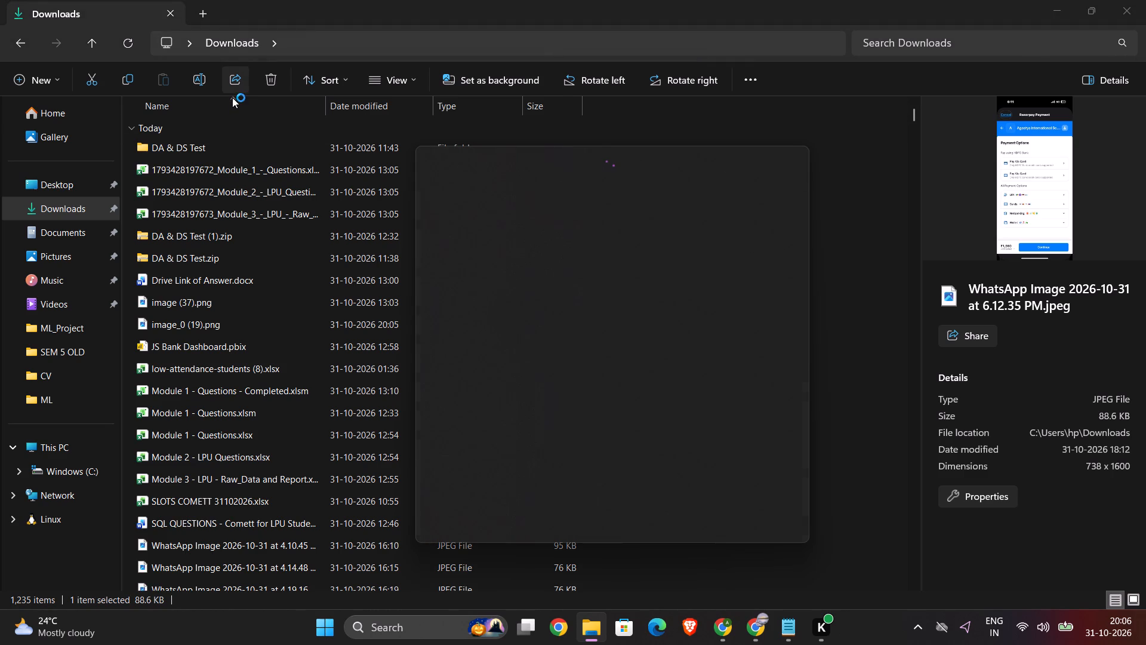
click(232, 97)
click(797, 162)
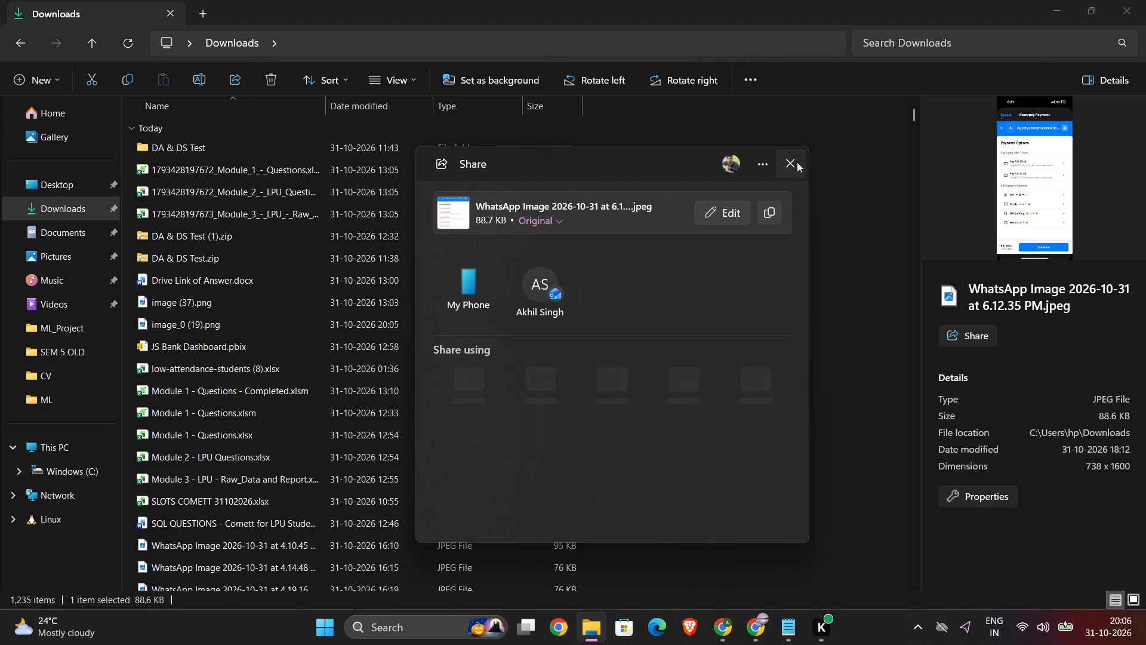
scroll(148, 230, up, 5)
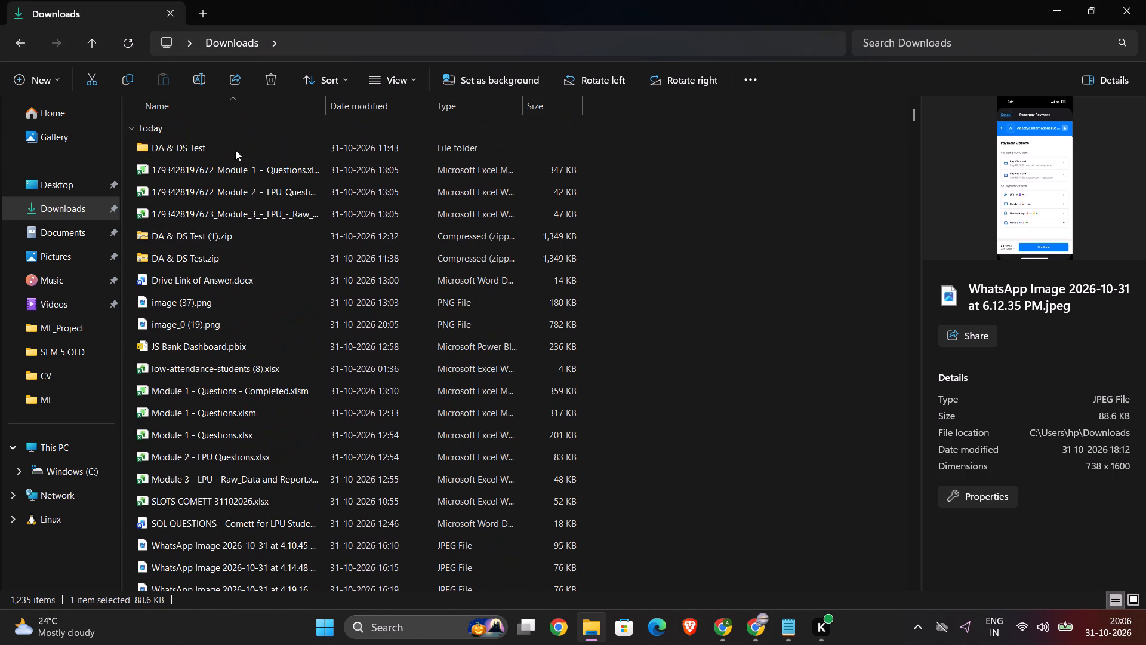
Sort the Downloads folder by date modified, newest first.
click(491, 108)
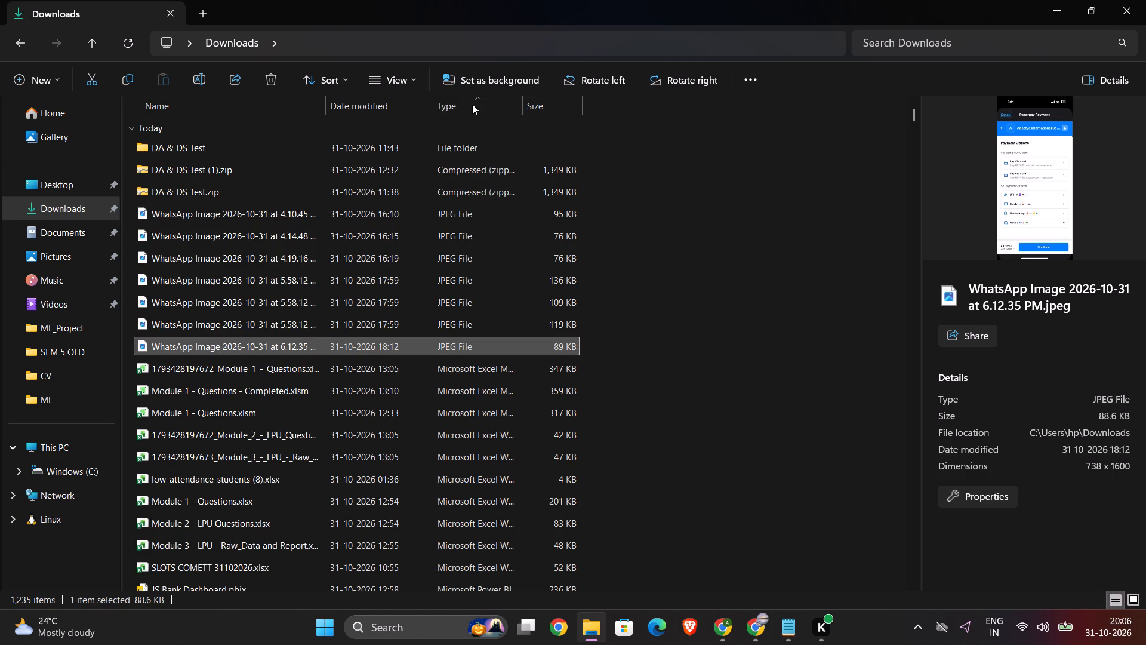
click(472, 104)
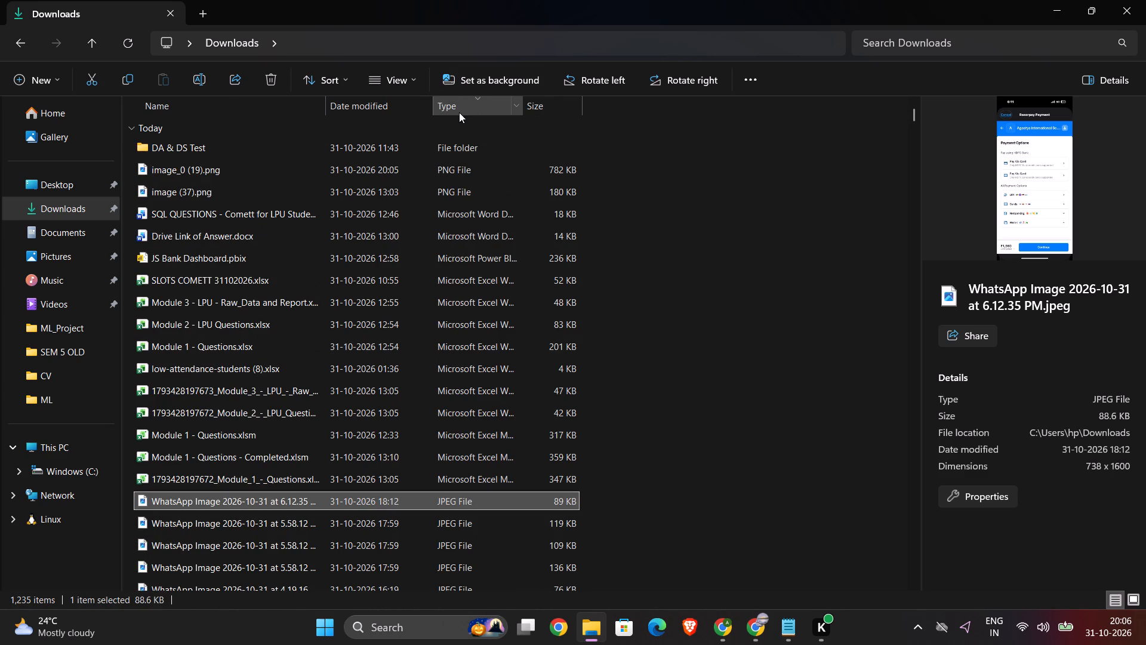
click(347, 103)
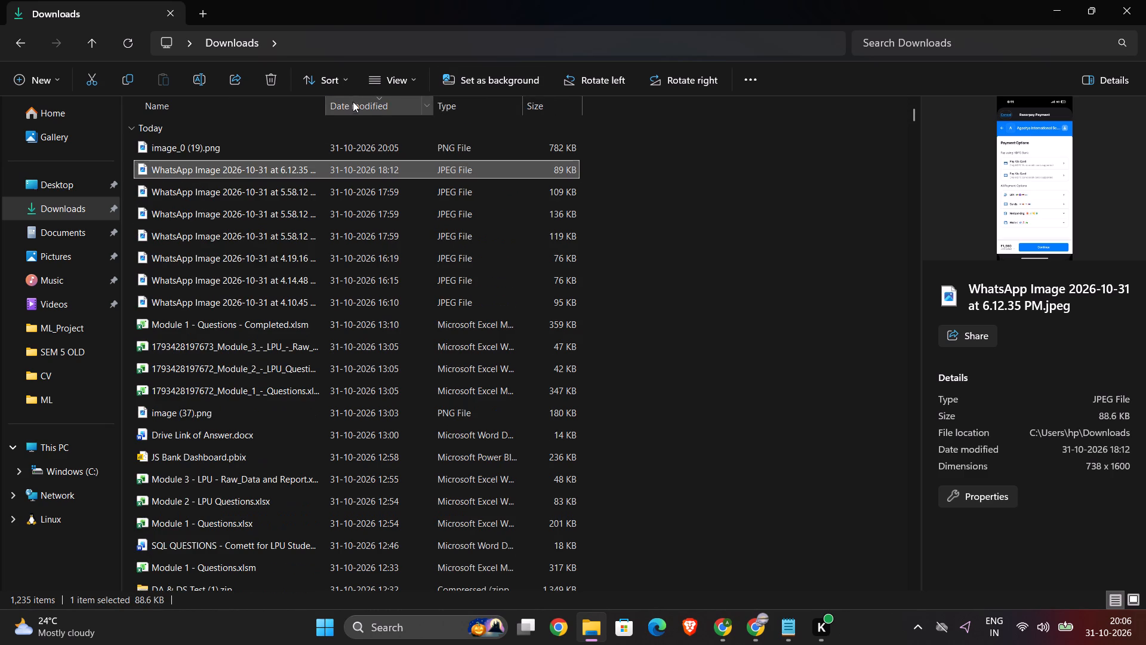
Copy the crash screenshot image_0 (19).png and paste it into the task's comment in Zoho Sprints.
triple_click(207, 147)
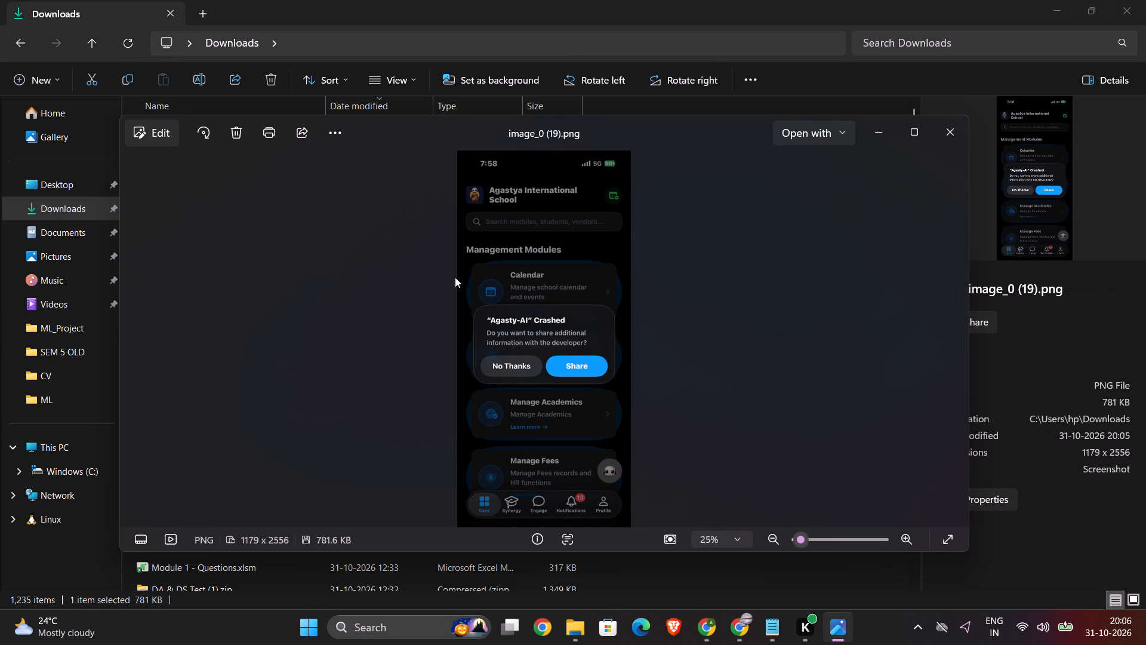
key(ctrl+c)
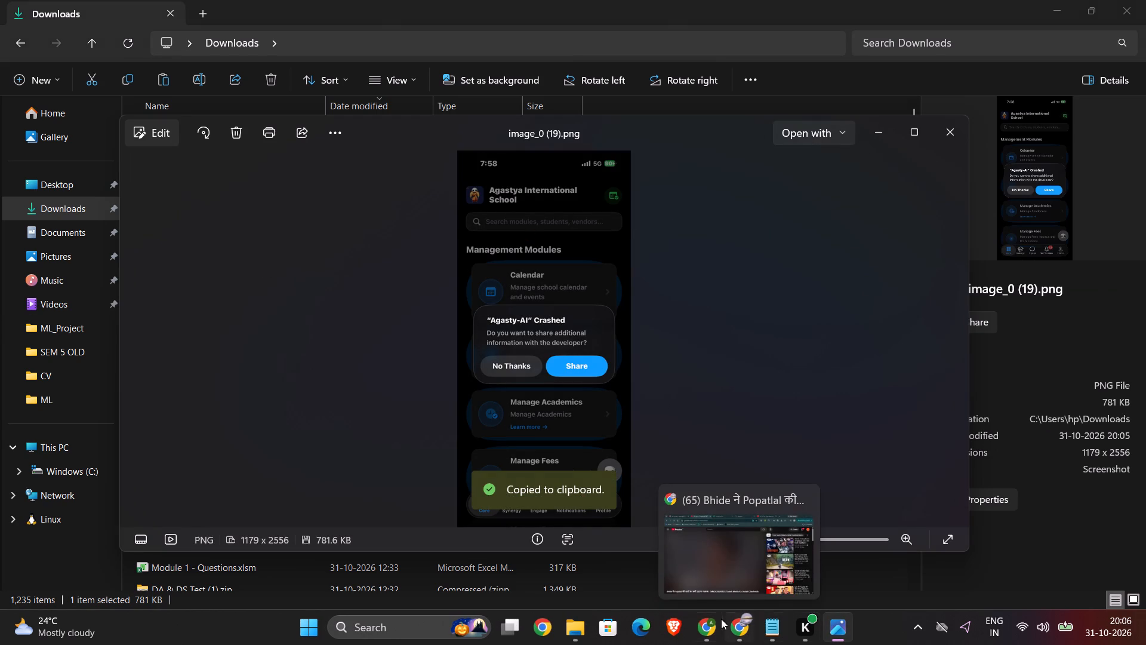
click(705, 626)
ctrl+click(426, 332)
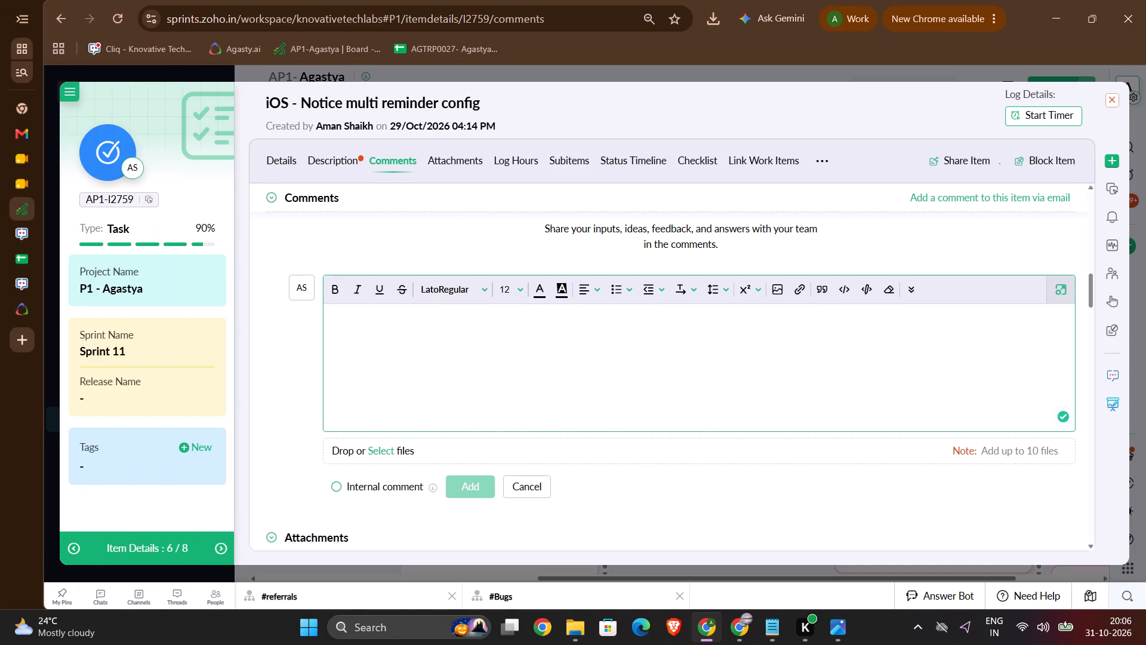
key(ctrl+v)
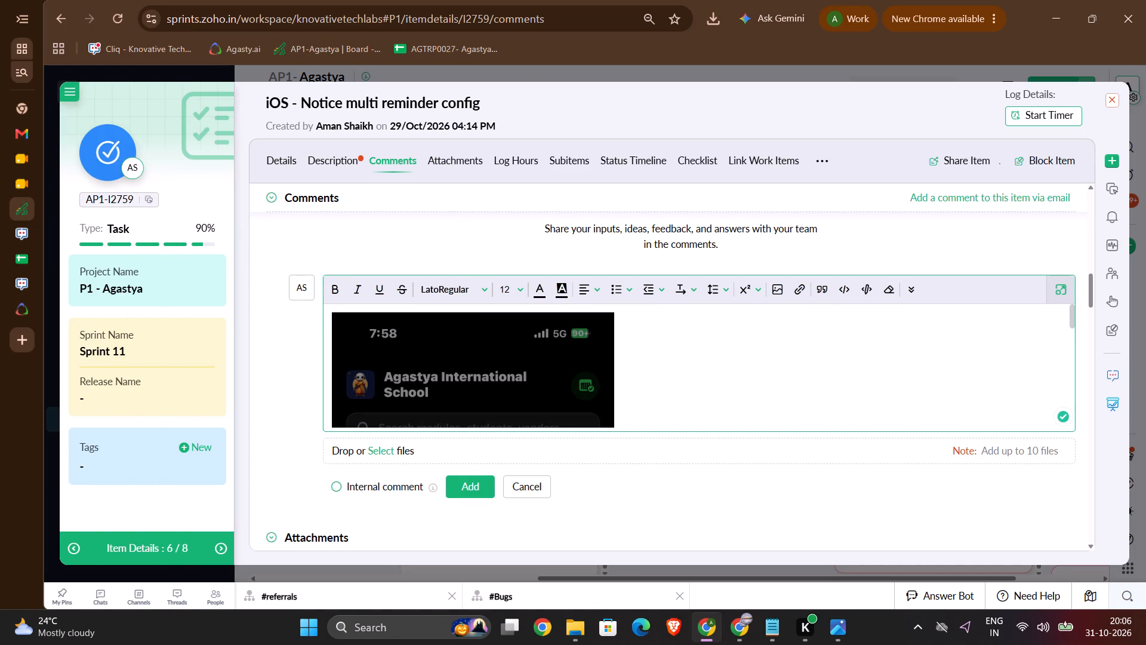
Write "This is coming when i am opeing create notice so i am not able to test this ." below the screenshot and add the comment.
scroll(581, 360, down, 8)
scroll(621, 330, up, 2)
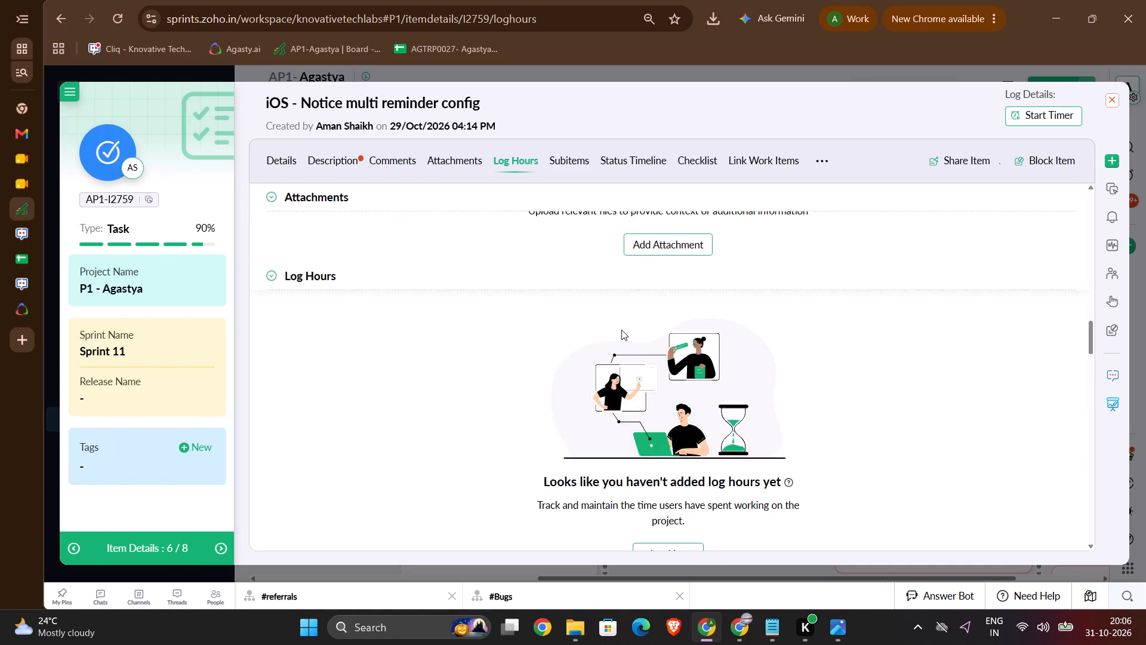
scroll(621, 330, up, 3)
click(662, 288)
key(Return)
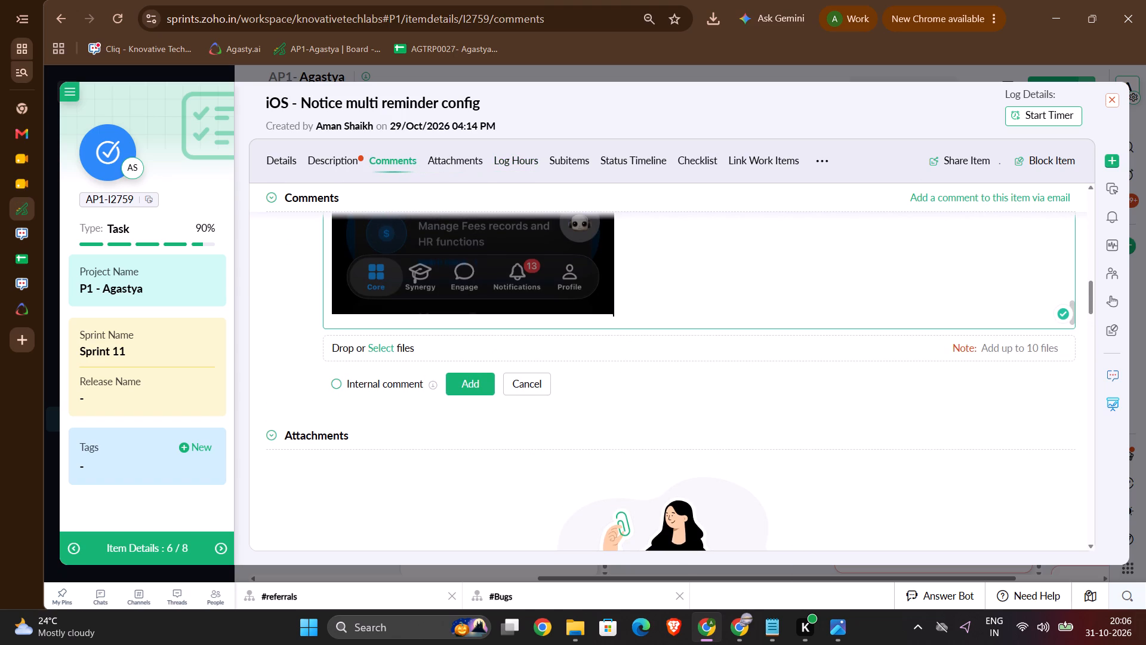
text(This is coming)
key(space)
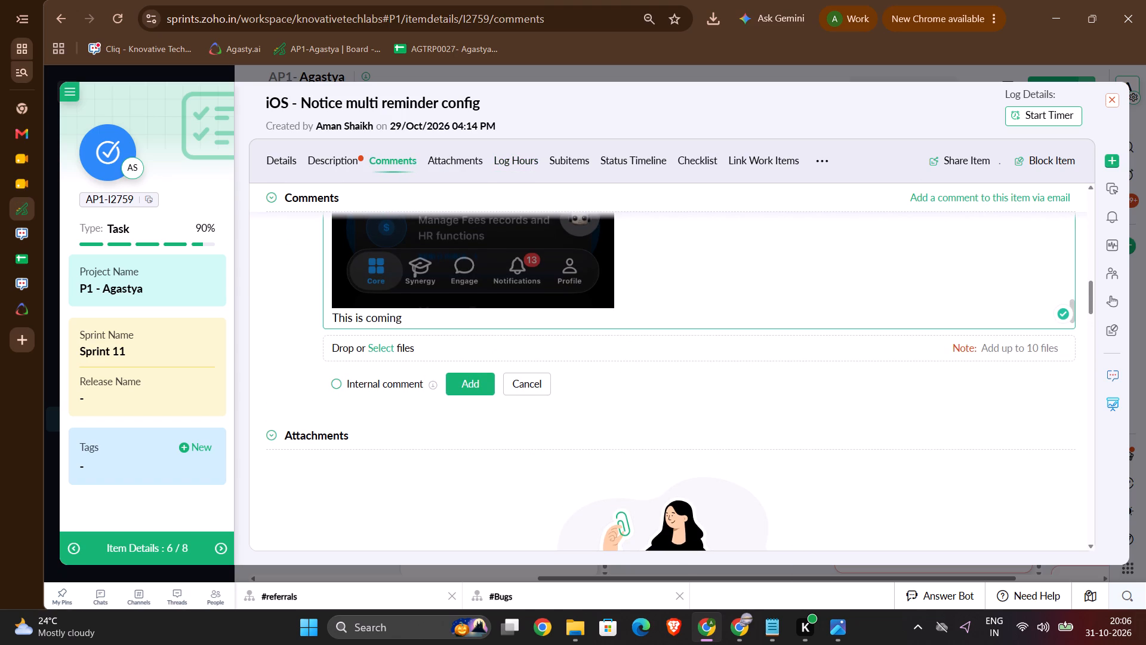
text(when)
key(space)
text(i am opeing)
key(space)
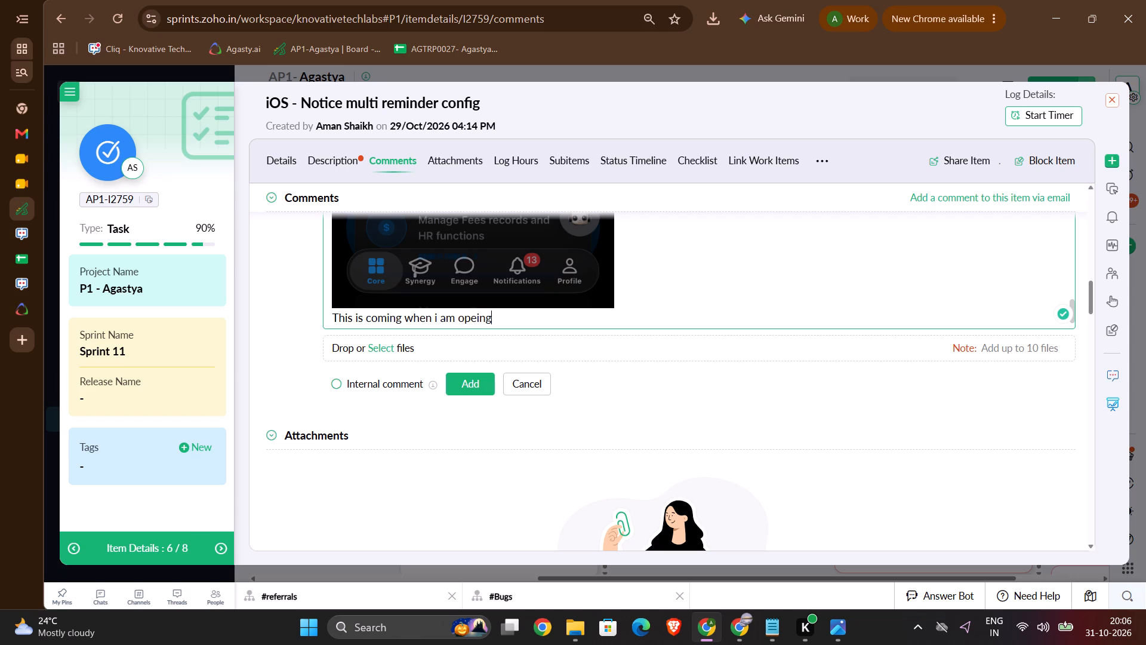
text(cret)
key(BackSpace)
text(ate notice so it)
key(BackSpace)
key(BackSpace)
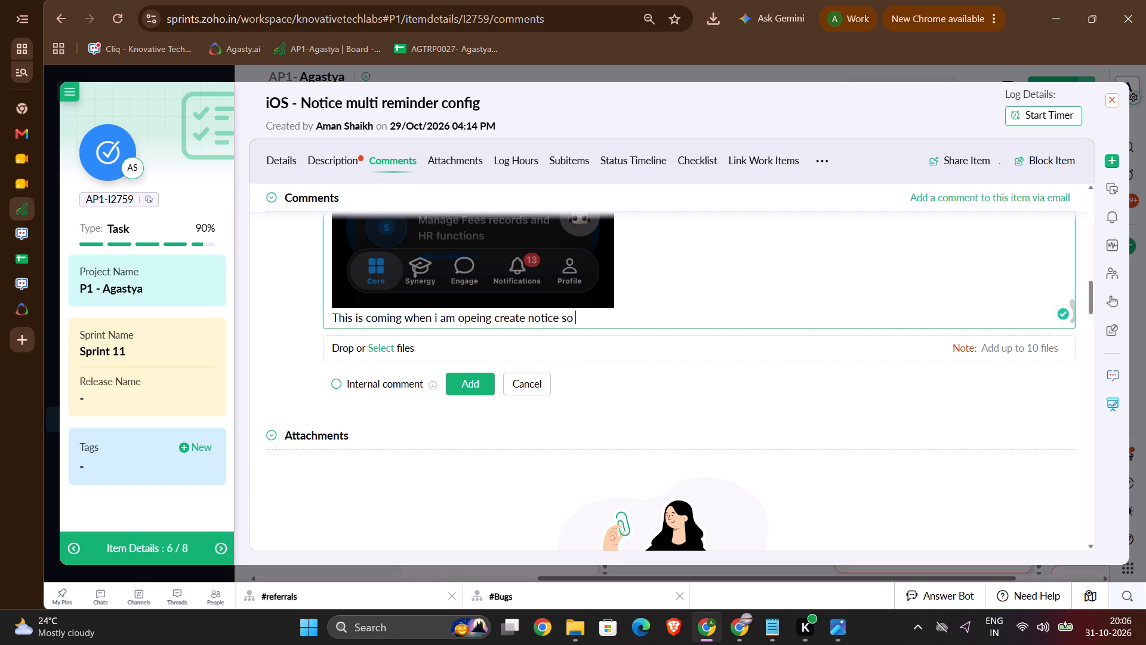
text(i am not able to)
key(space)
text(test)
key(space)
text(this)
key(space)
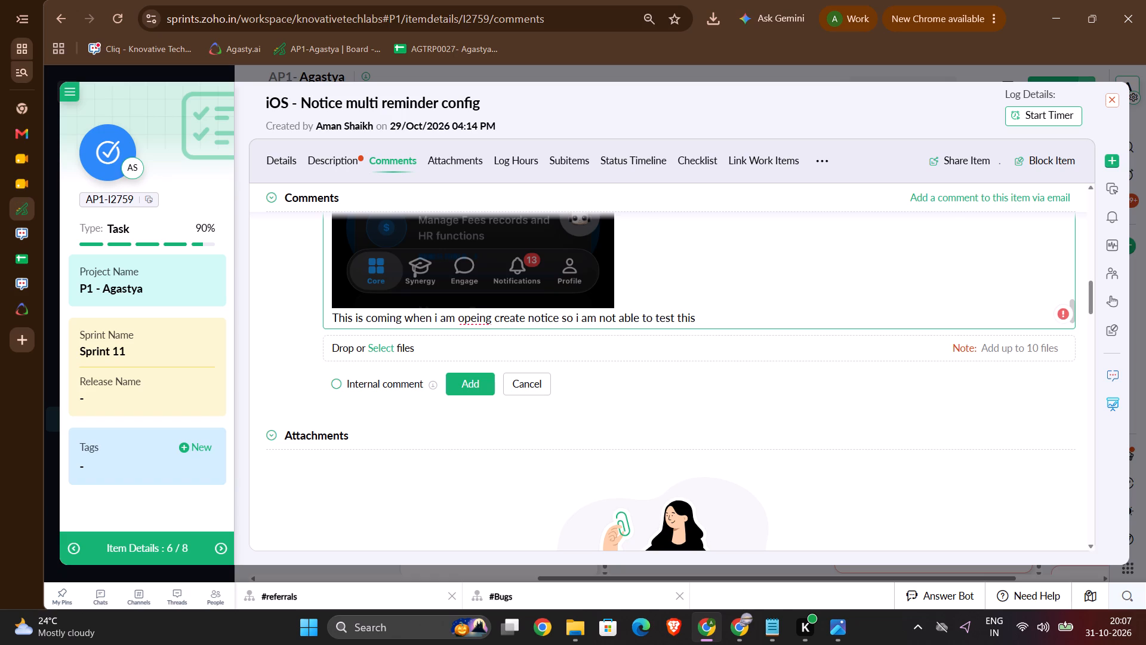
key(period)
click(460, 373)
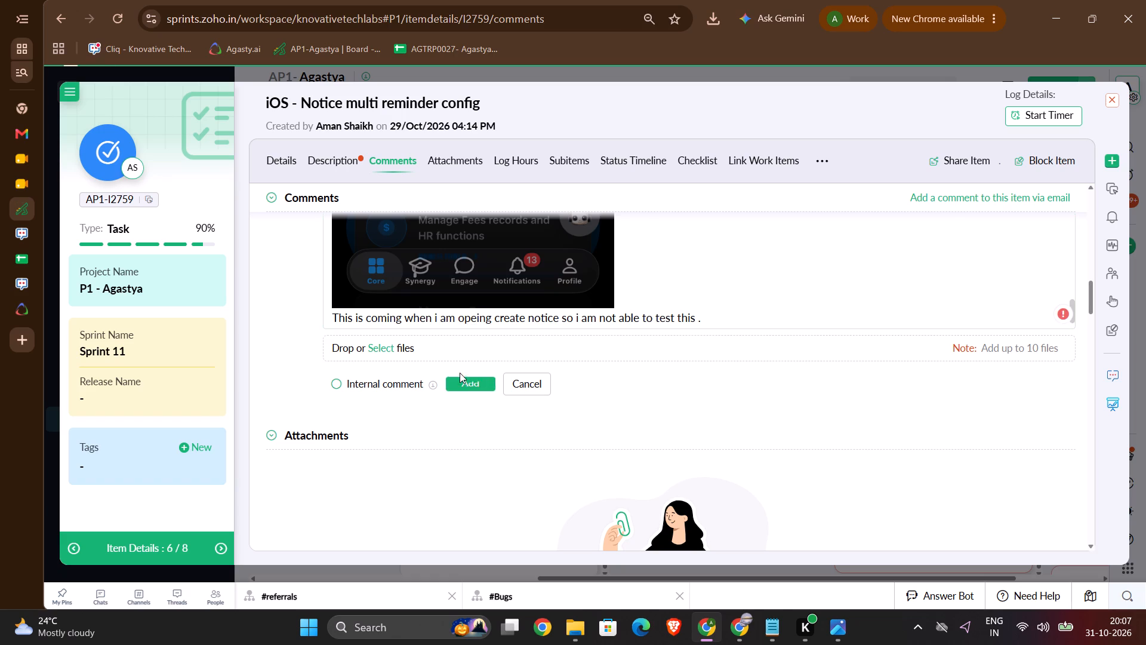
Review the details, description, comment and attachments sections of the "iOS - Notice multi reminder config" task.
scroll(558, 314, up, 2)
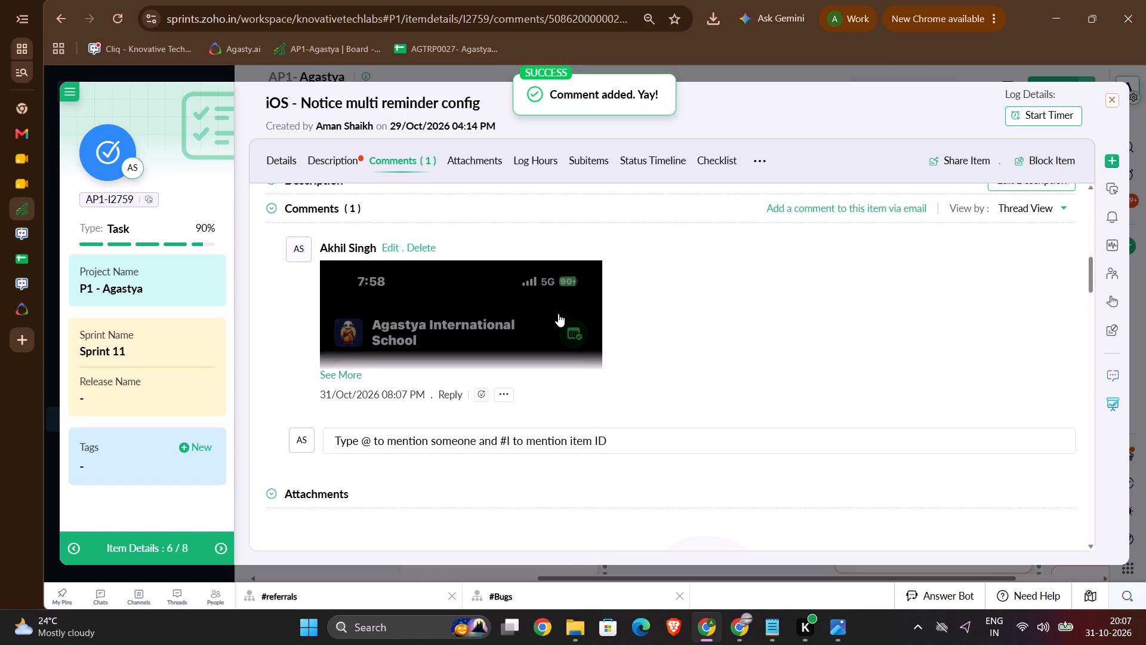
scroll(575, 319, up, 3)
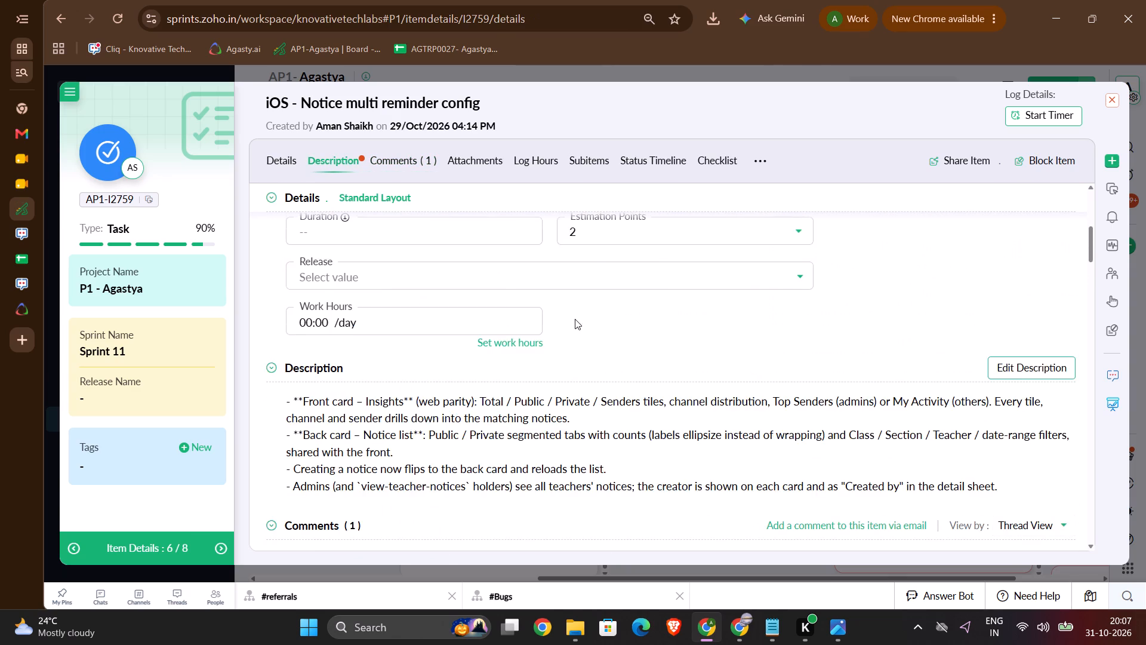
scroll(575, 319, up, 3)
scroll(575, 319, down, 1)
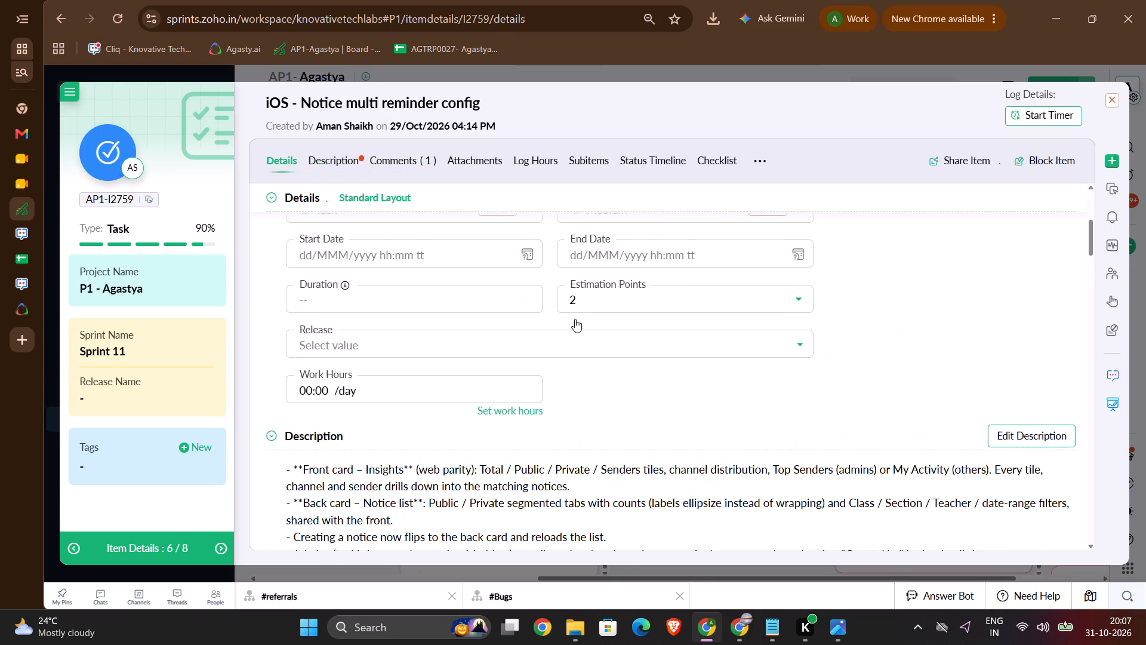
scroll(575, 319, down, 1)
scroll(575, 319, up, 1)
scroll(575, 319, down, 2)
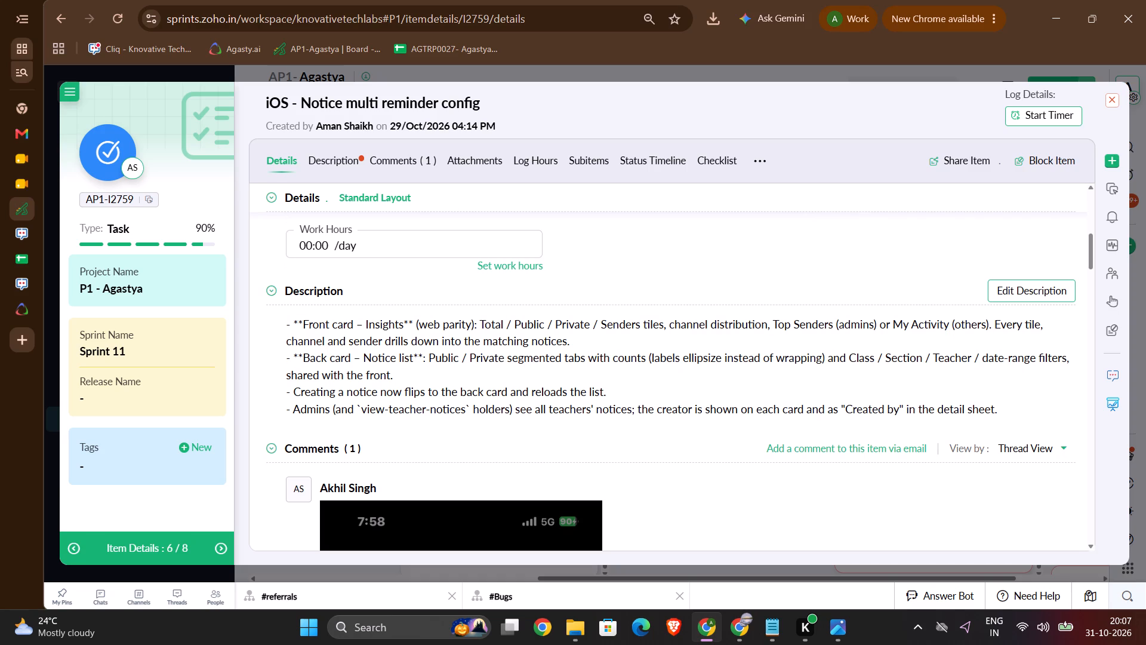
scroll(459, 231, up, 1)
scroll(459, 231, down, 1)
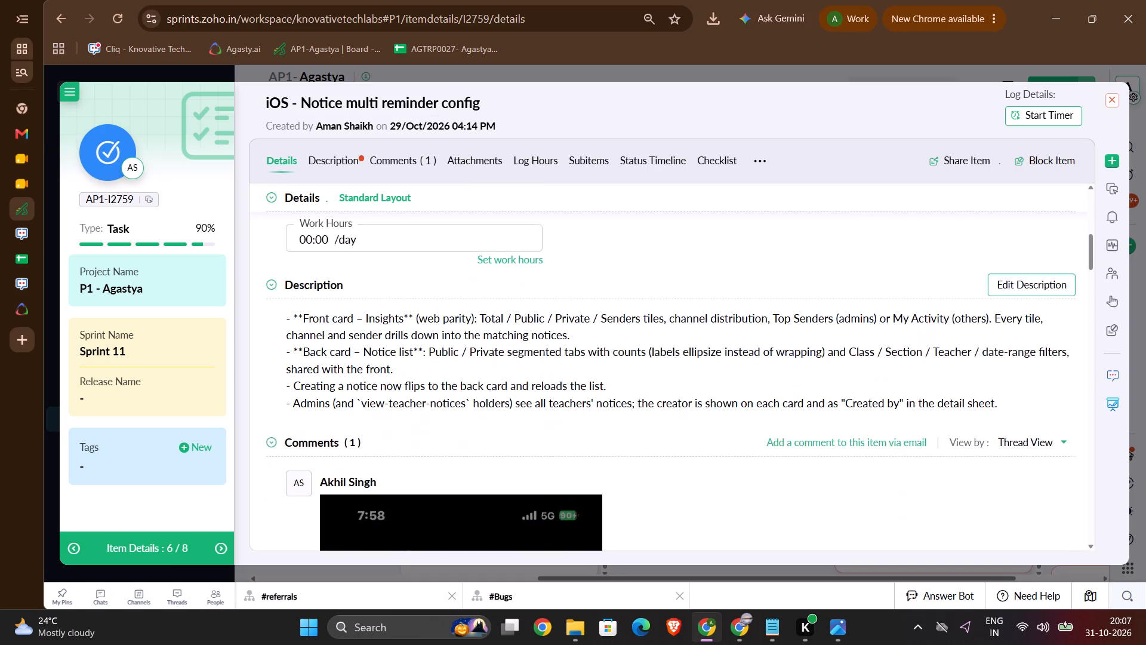
scroll(459, 231, down, 5)
scroll(459, 231, up, 1)
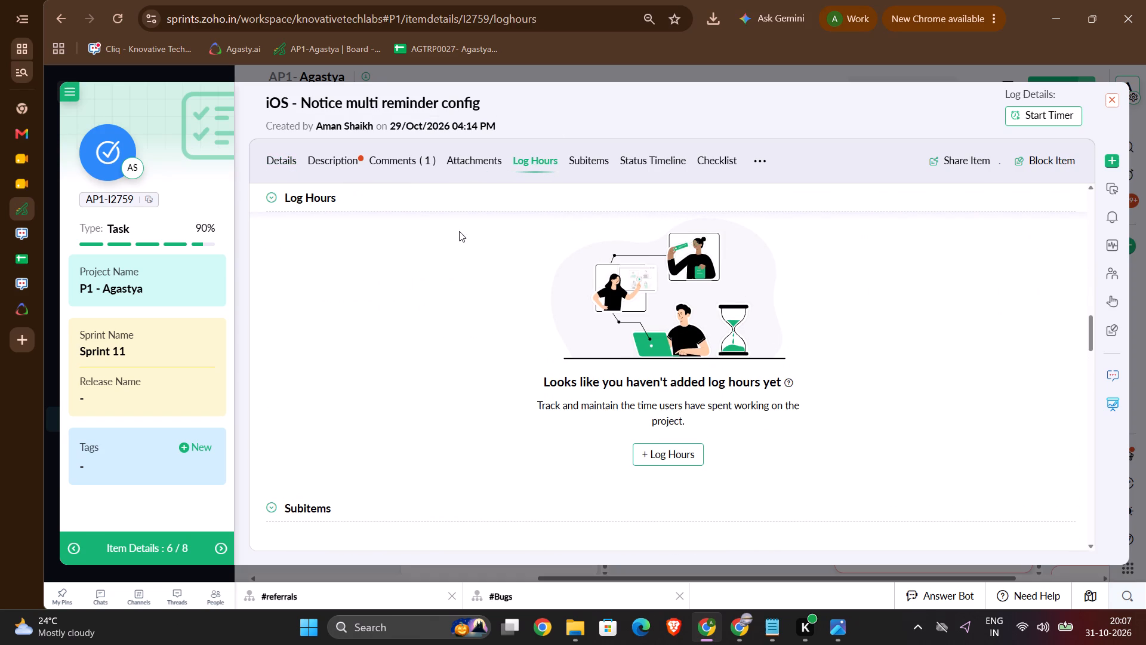
scroll(664, 271, up, 1)
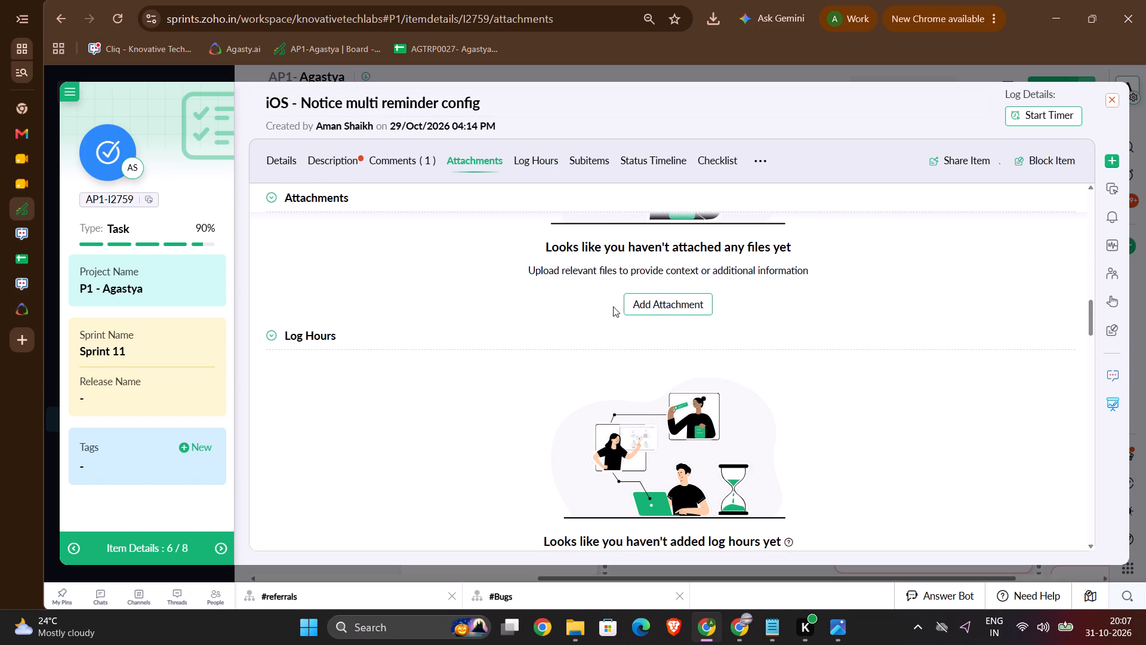
scroll(613, 306, up, 1)
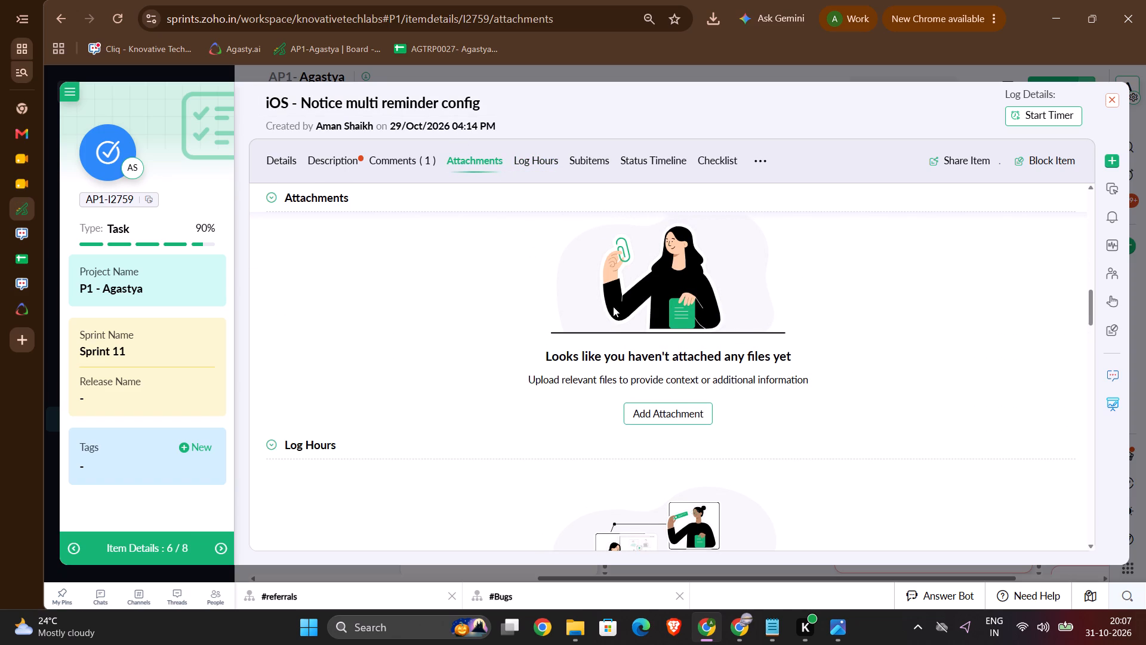
Return to the Sprint 11 board and open the "iOS - Fees reminder type" task from the Testing column.
click(1113, 100)
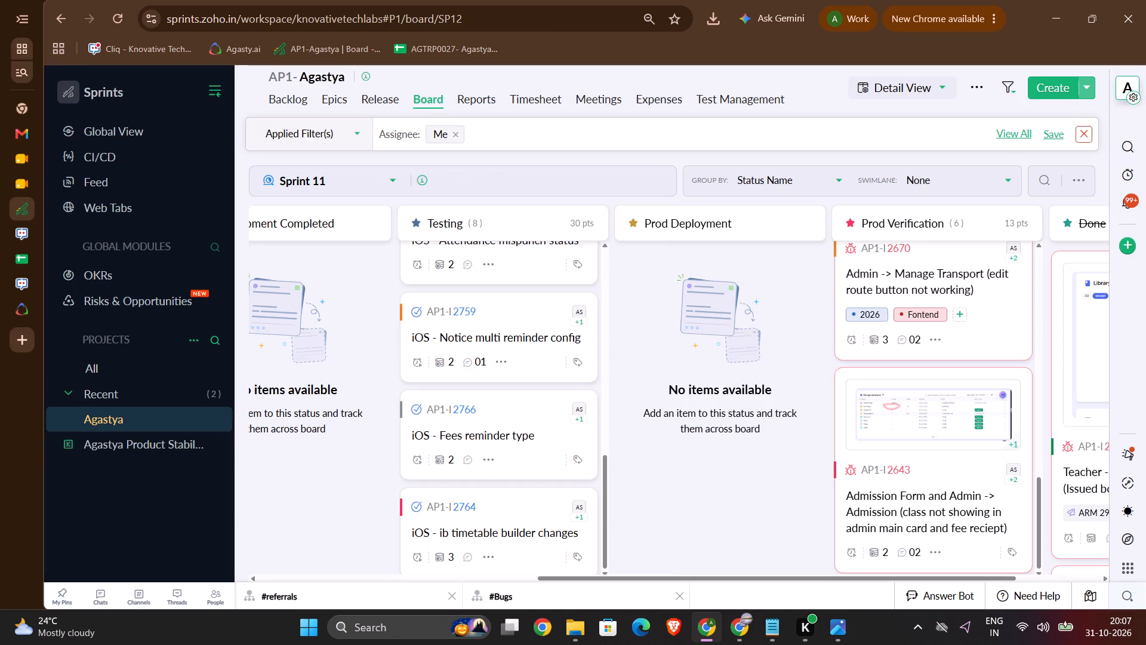
click(489, 434)
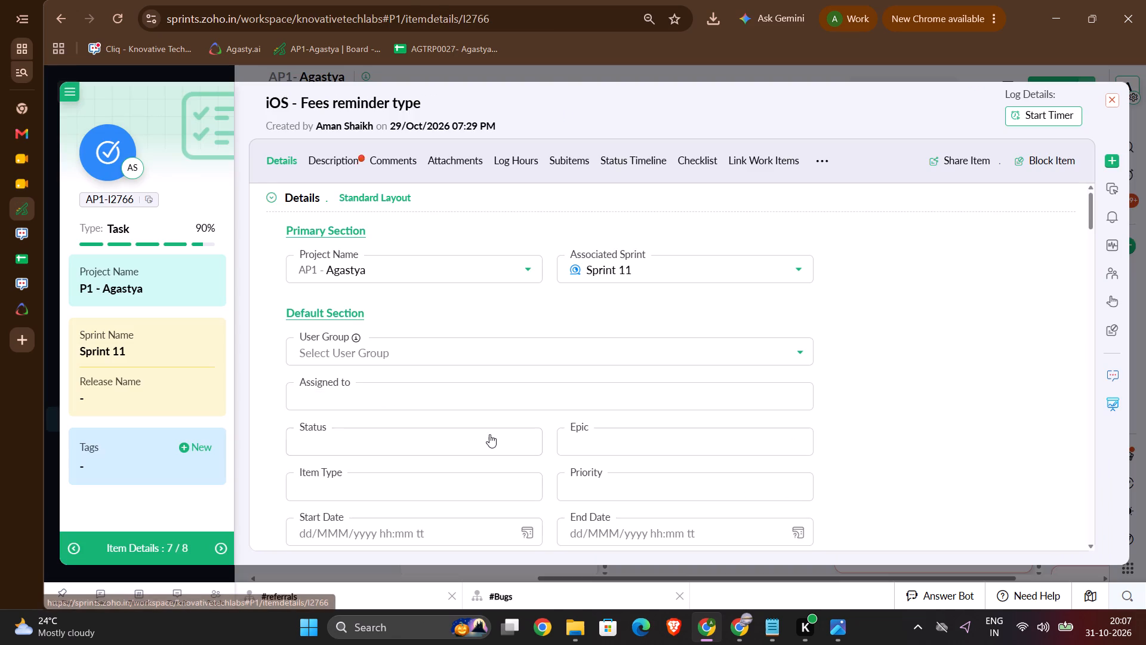
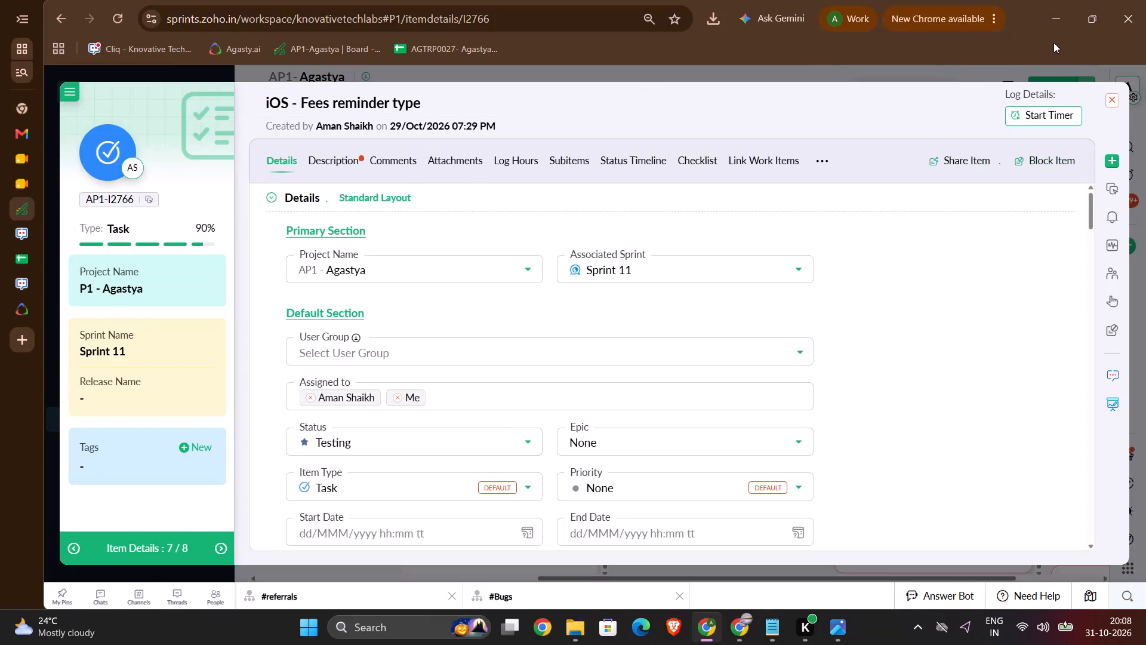
Review the description of the "iOS - Fees reminder type" task for its testing instructions.
click(338, 164)
scroll(462, 286, up, 1)
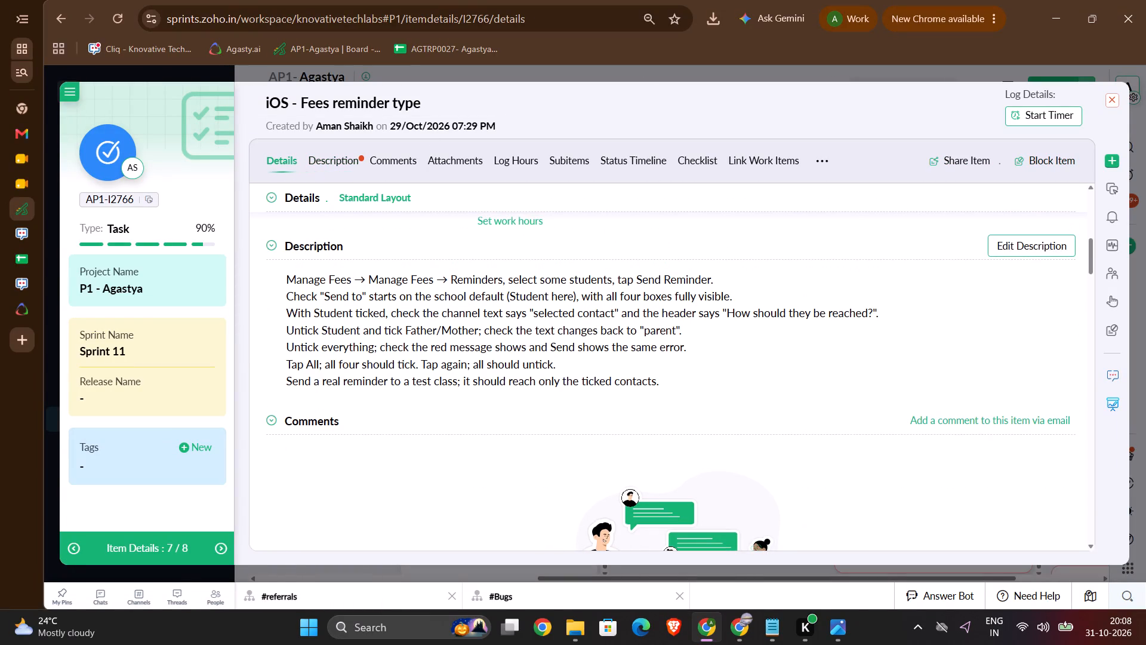
scroll(457, 343, up, 1)
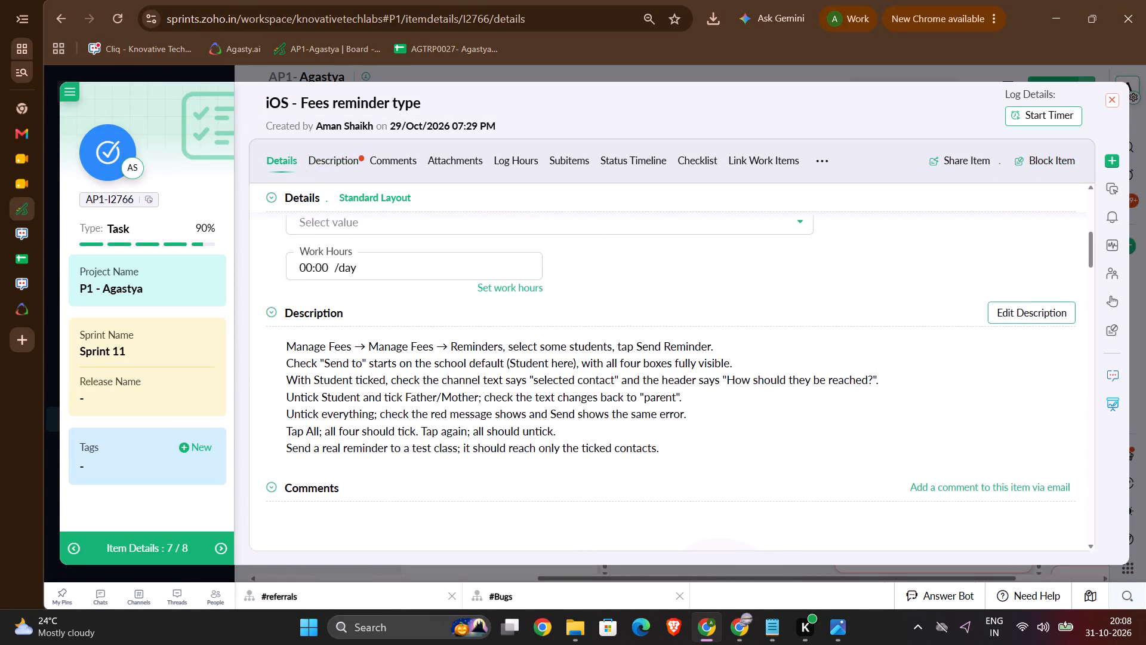
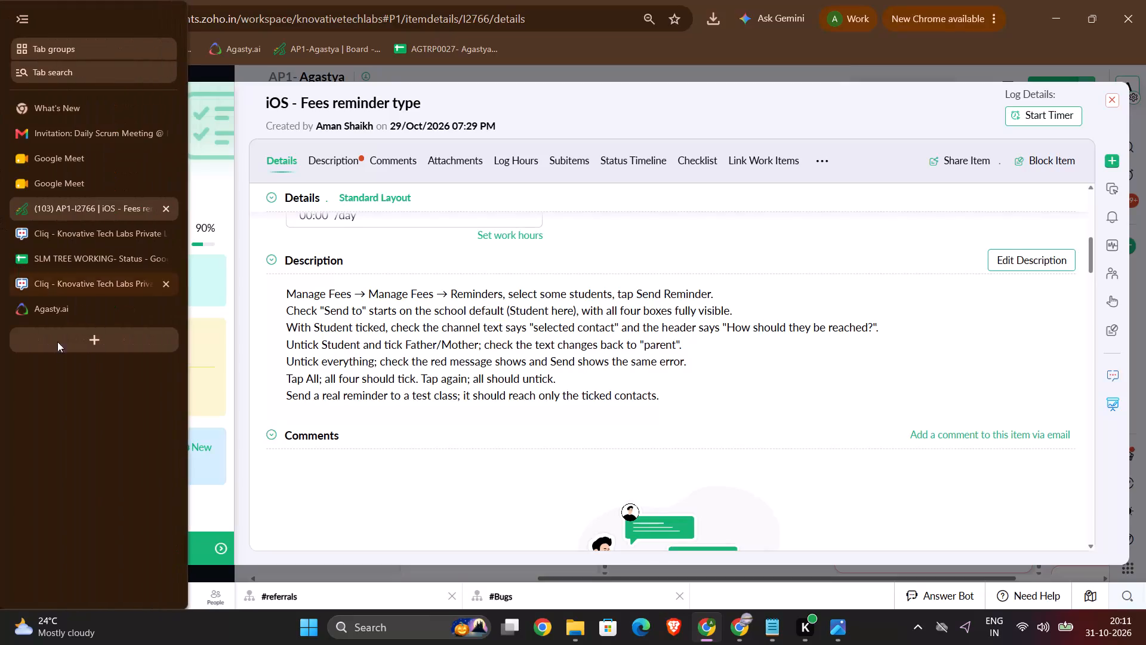
Switch to the Agasty.ai tab and close the budgeting module to return to the dashboard.
click(66, 315)
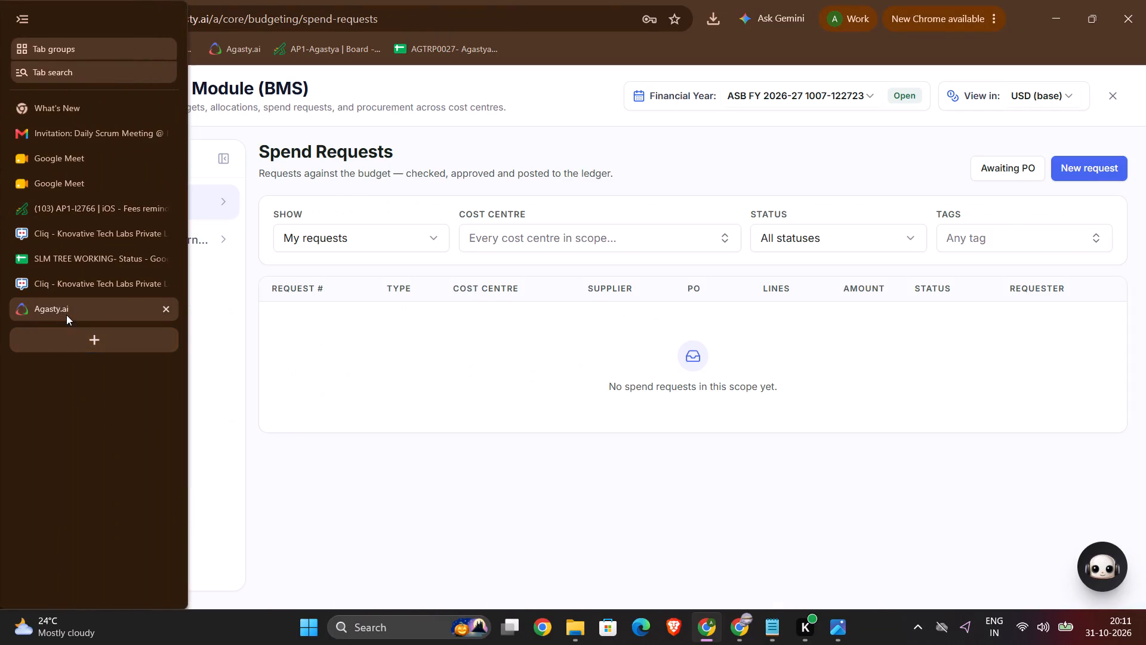
click(1117, 96)
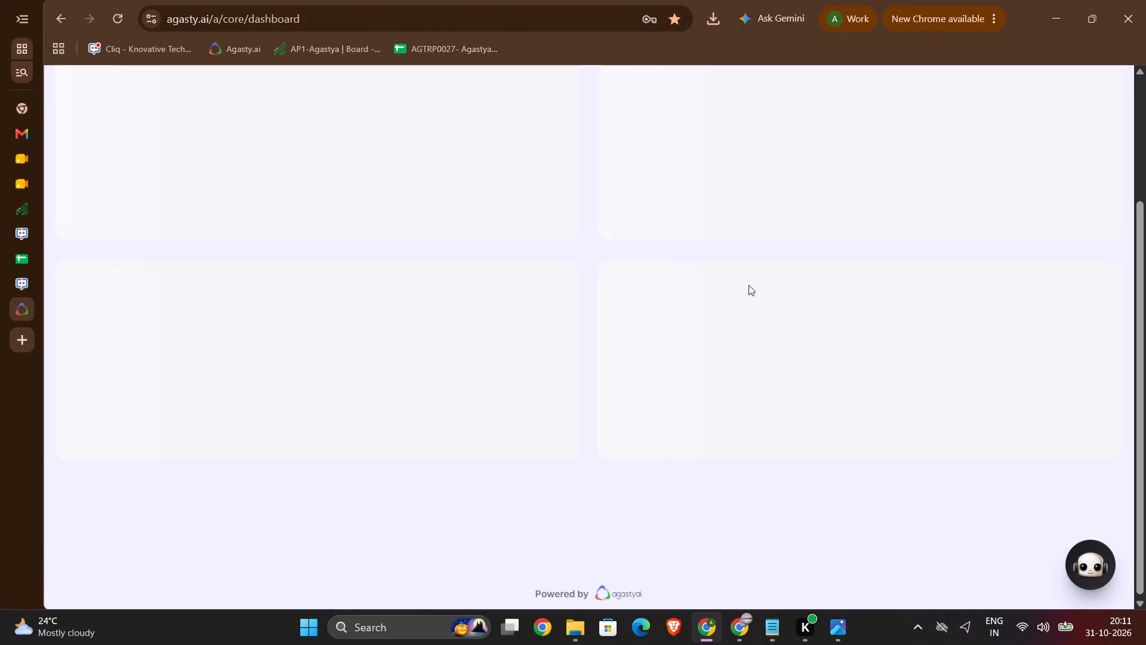
Look through the teacher dashboard's cards for a student management card.
scroll(789, 231, up, 15)
scroll(589, 149, down, 4)
scroll(489, 236, down, 2)
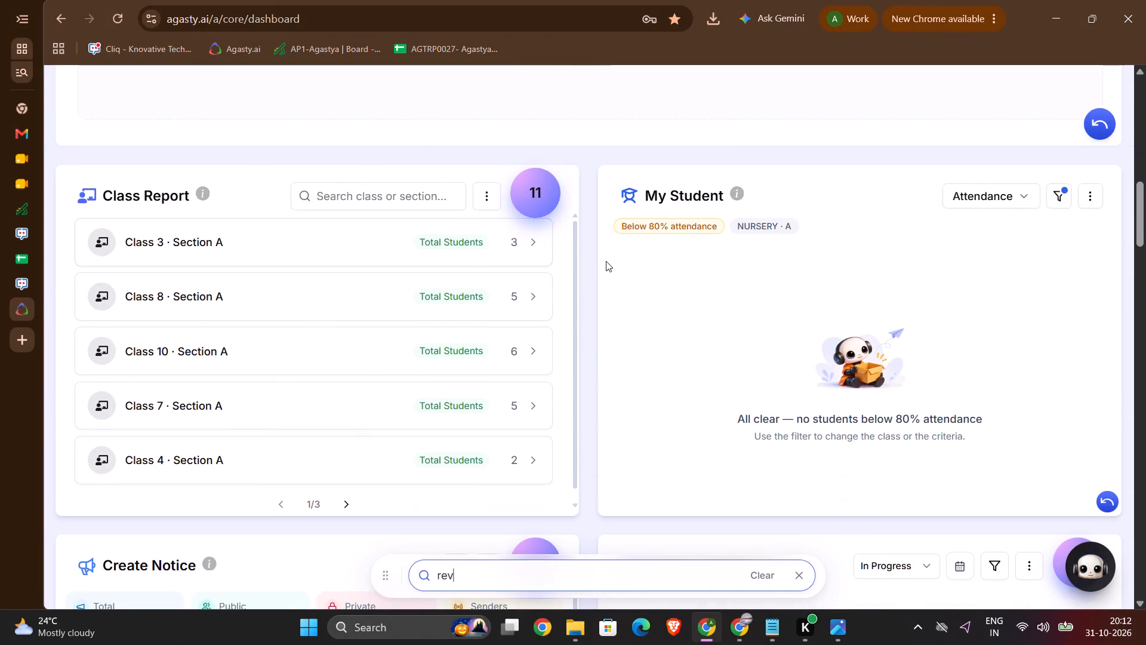
scroll(606, 261, up, 3)
scroll(960, 303, down, 1)
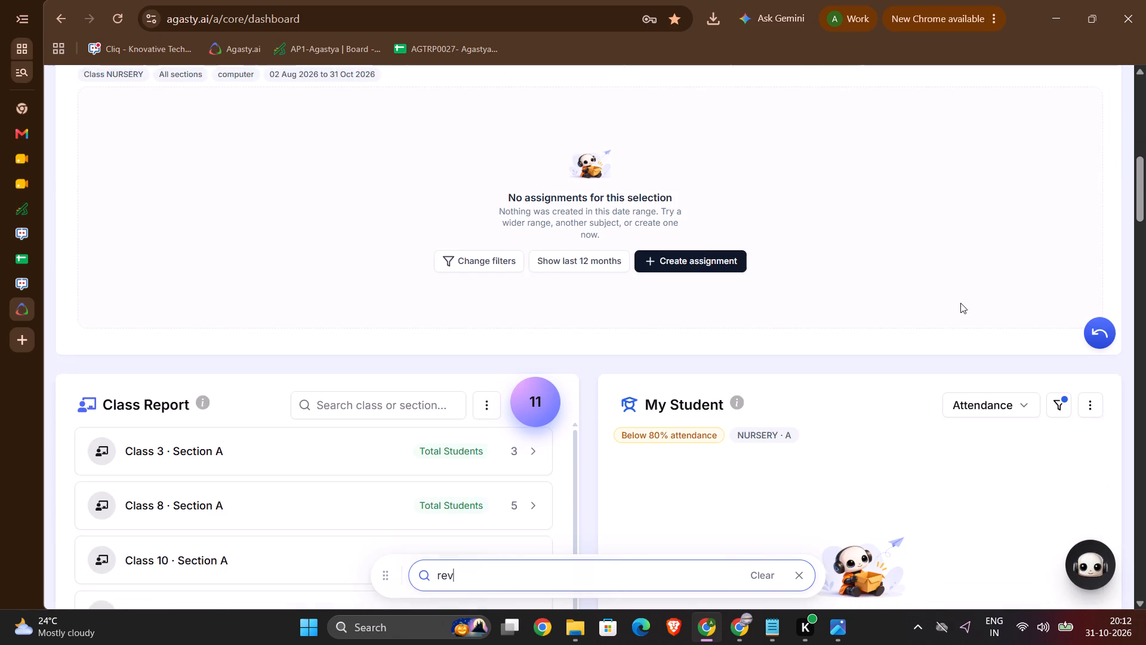
scroll(766, 388, down, 9)
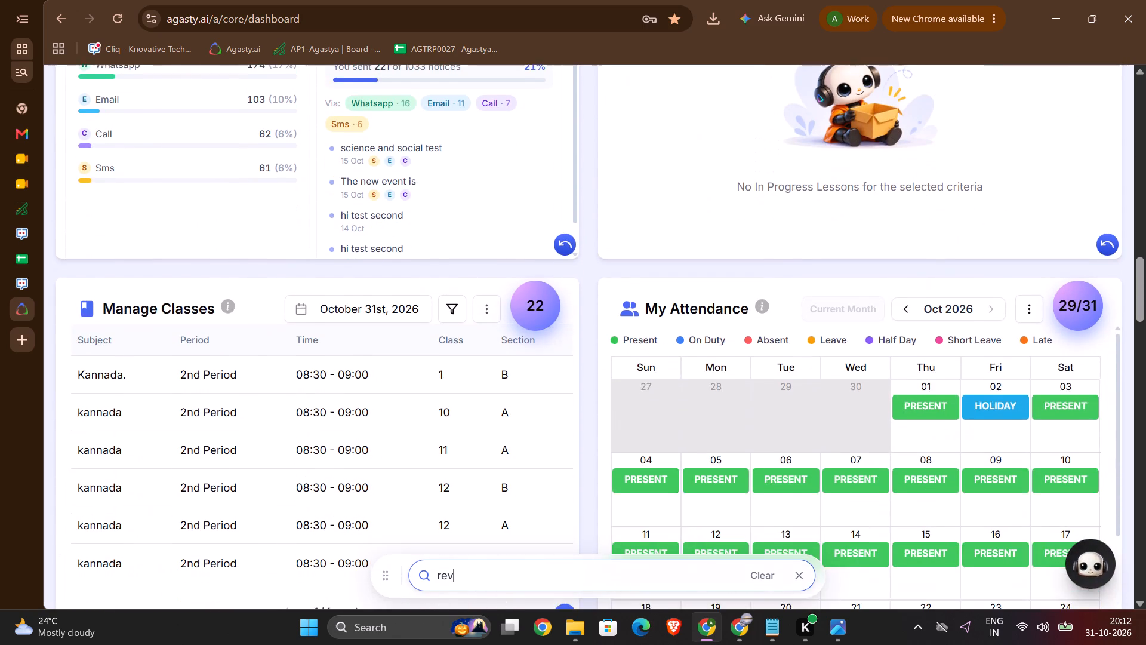
scroll(644, 339, down, 4)
scroll(560, 288, down, 4)
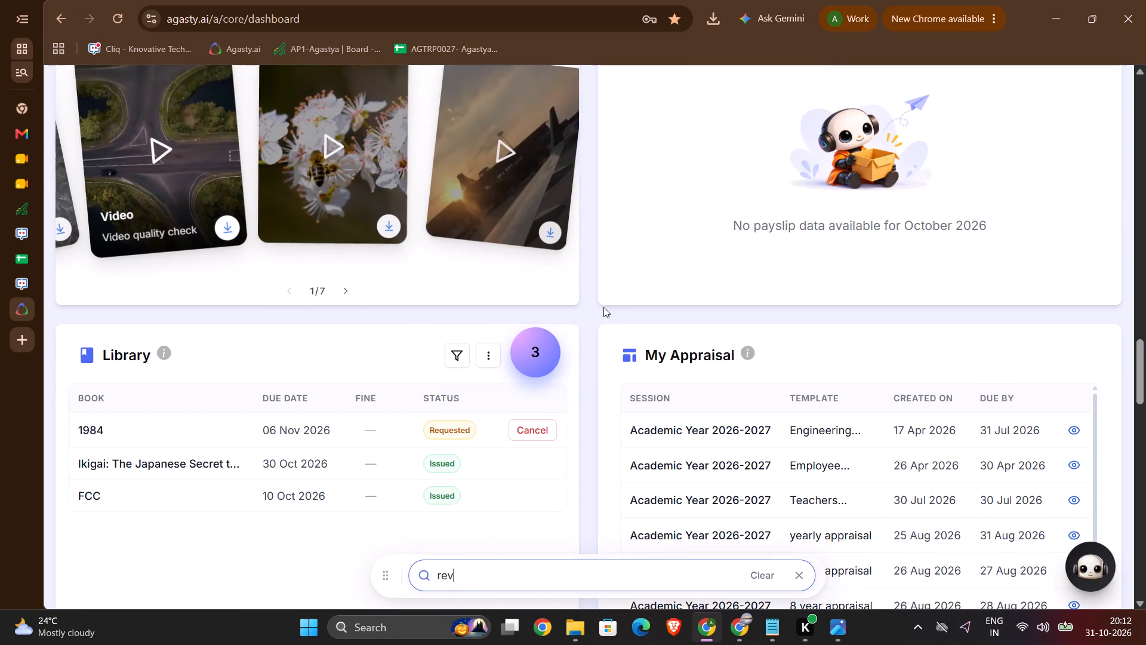
scroll(603, 307, down, 1)
Search the dashboard cards for "stu" and check the student-related cards.
key(ctrl+f)
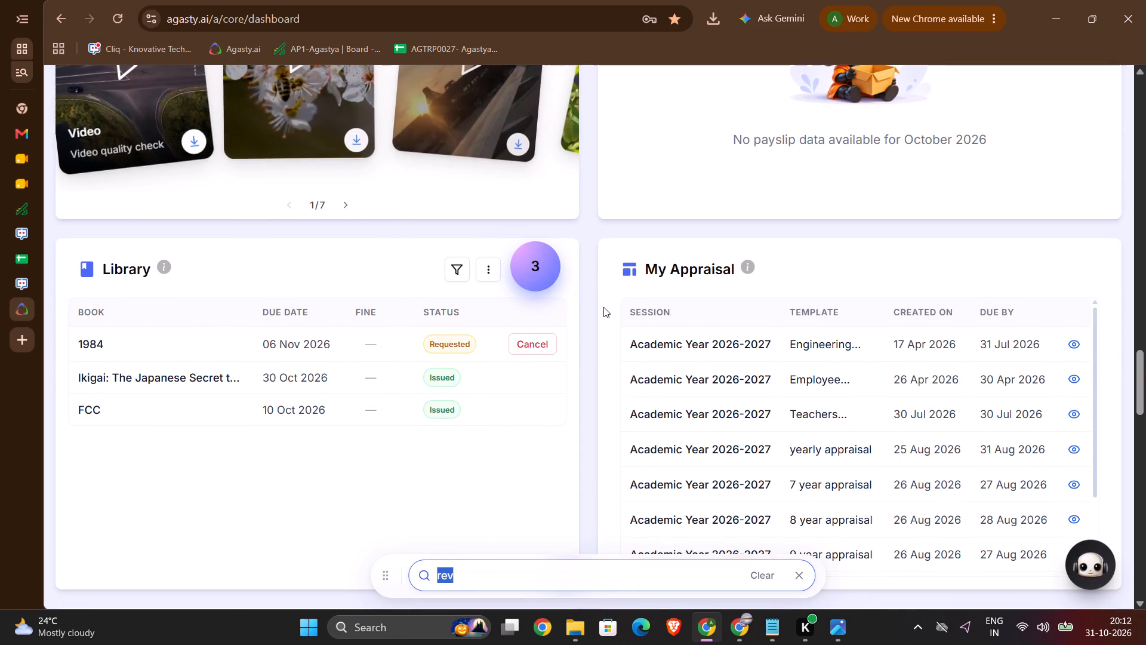
text(stu)
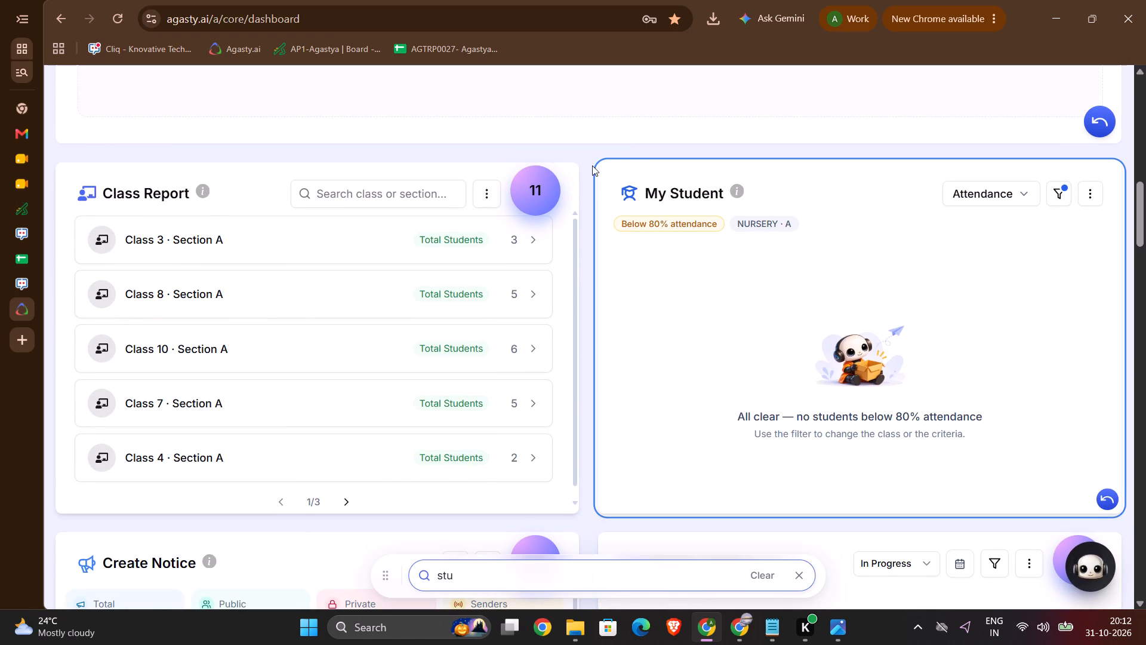
scroll(592, 165, up, 4)
scroll(592, 165, down, 3)
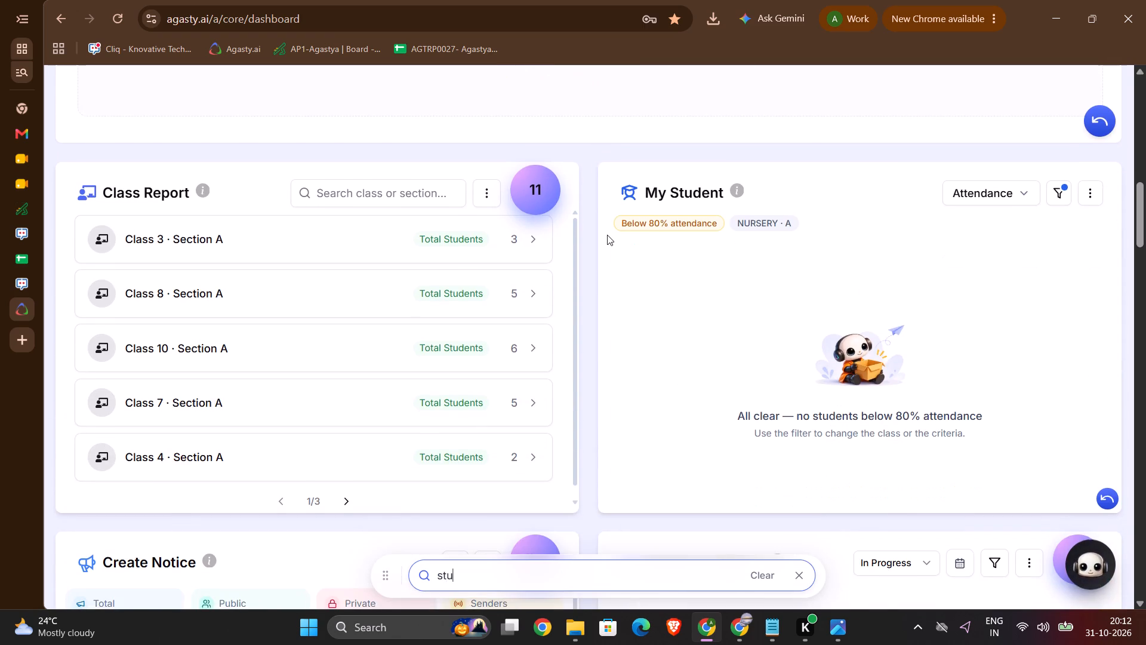
scroll(607, 235, down, 18)
scroll(607, 235, up, 20)
scroll(607, 235, up, 4)
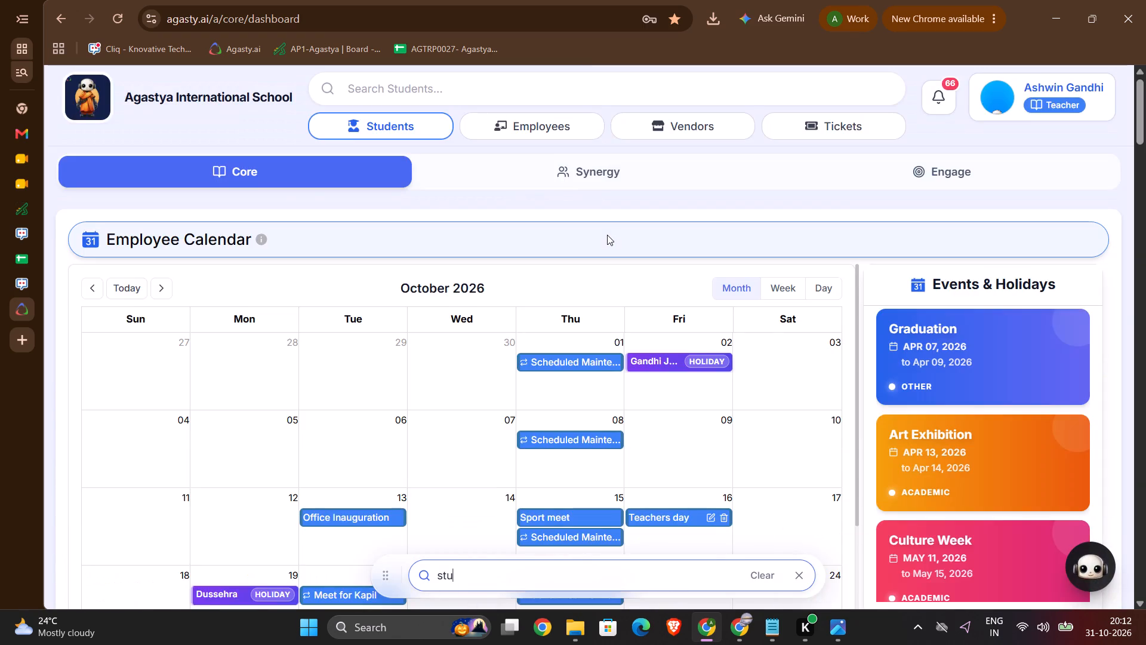
scroll(607, 235, down, 6)
Search the dashboard cards for "Manage stu" instead.
key(BackSpace)
key(backslash)
key(BackSpace)
key(BackSpace)
key(BackSpace)
key(BackSpace)
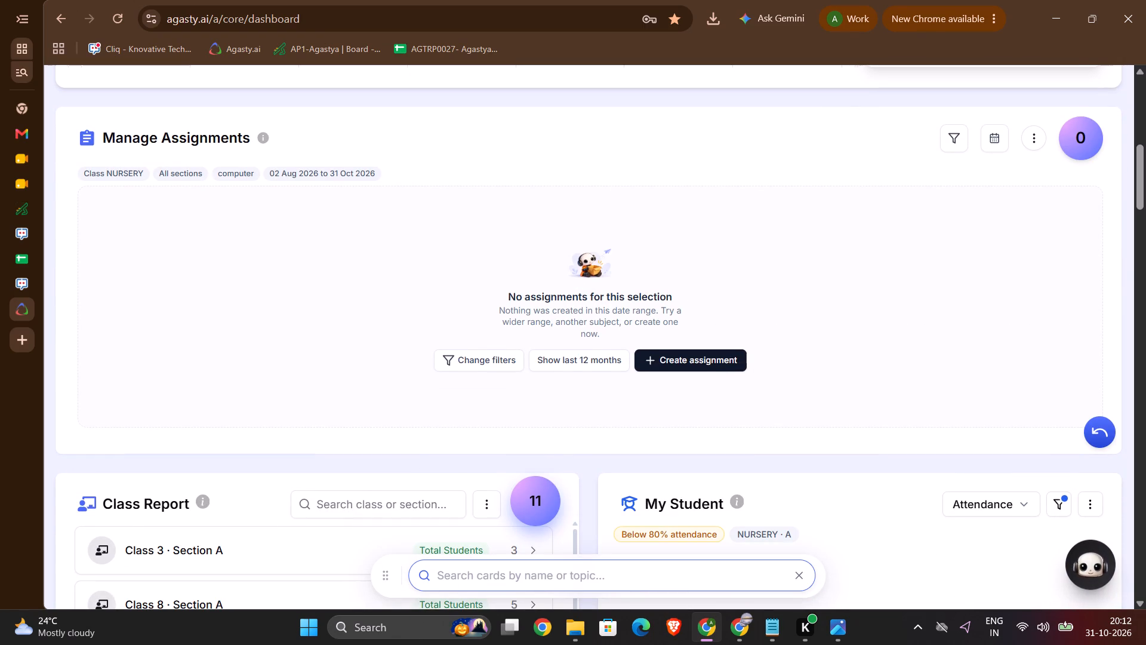
text(Manage sy)
key(BackSpace)
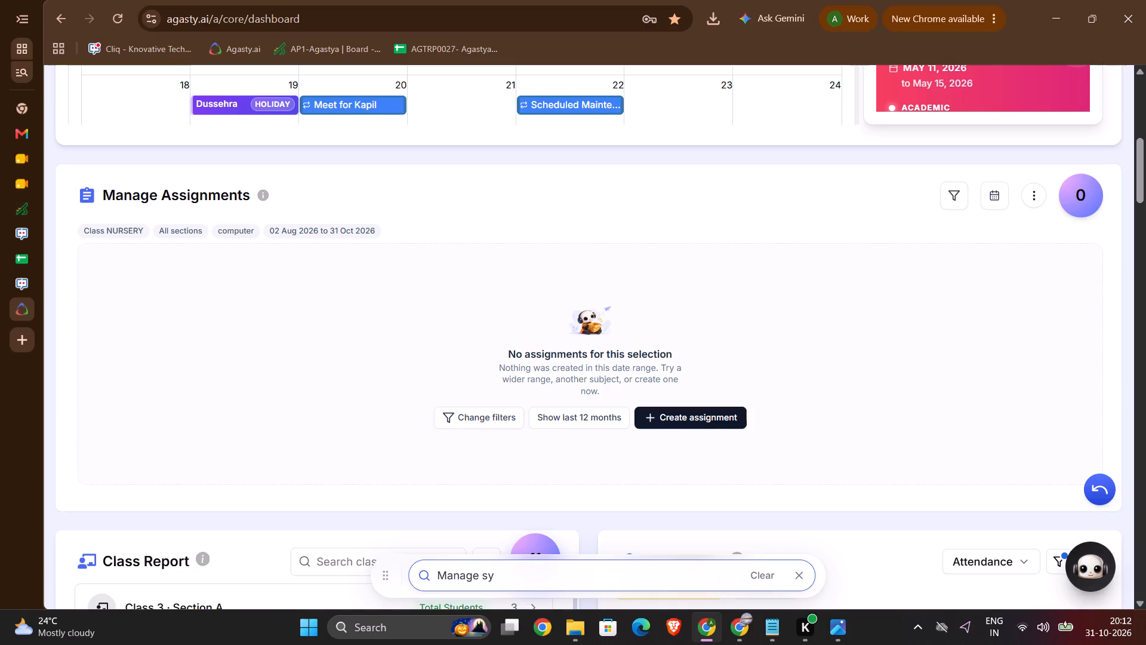
text(tu)
Log out of the teacher account.
scroll(405, 226, up, 6)
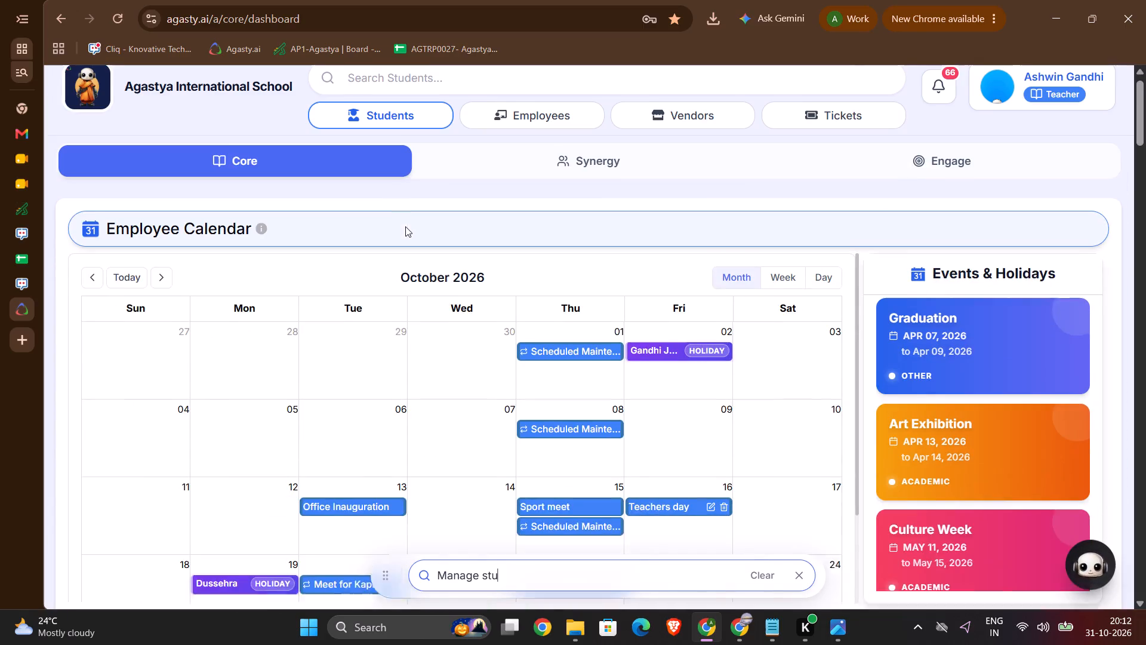
scroll(405, 226, up, 5)
click(987, 88)
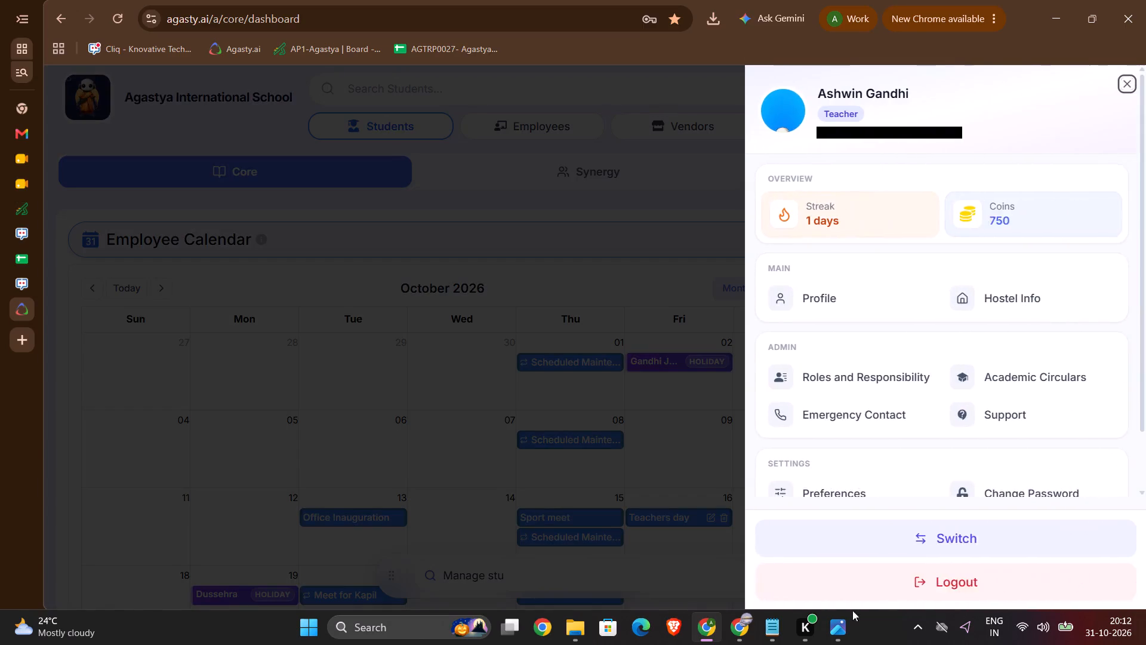
click(848, 595)
Sign in with the second saved account and skip the boot animation to reach its dashboard.
scroll(700, 403, down, 1)
click(747, 320)
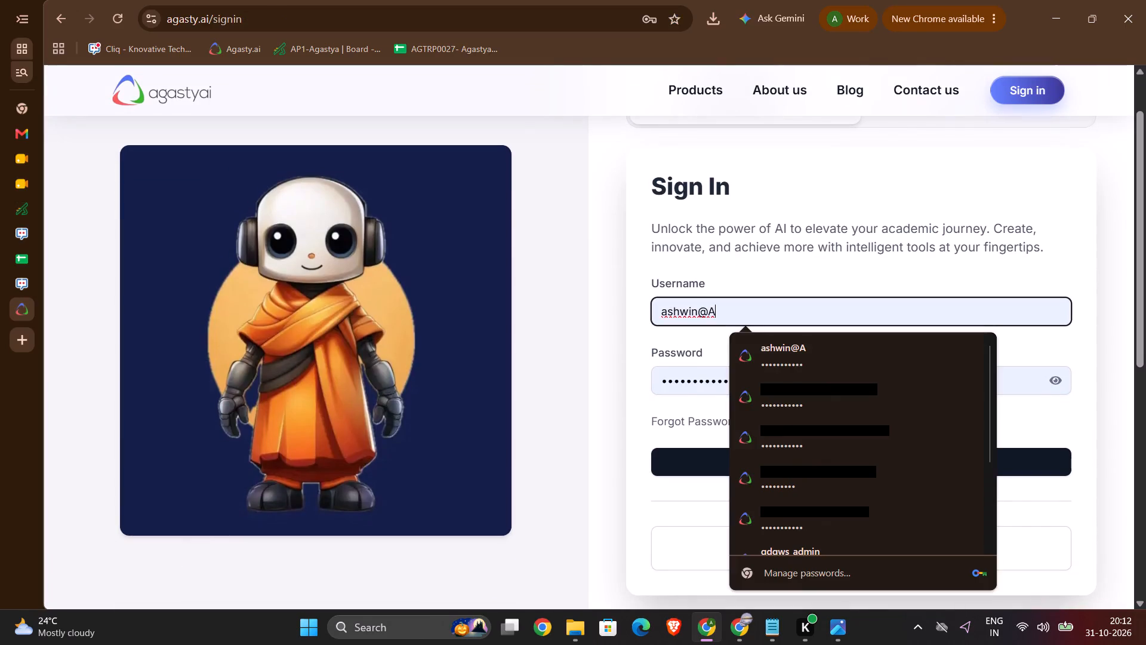
click(790, 406)
click(746, 450)
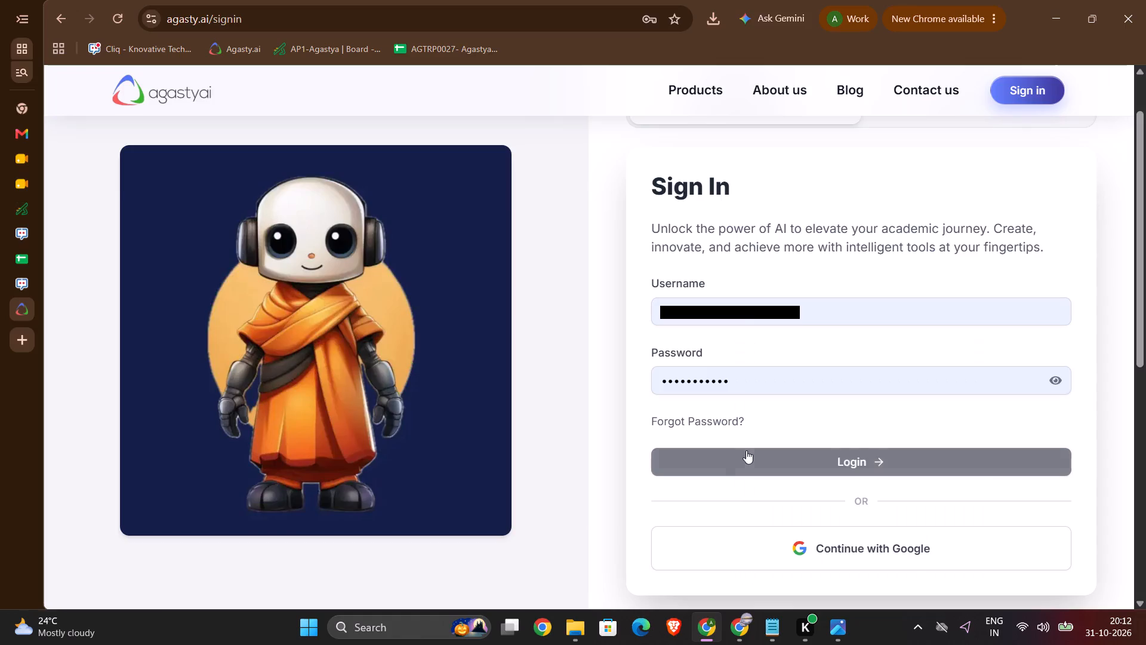
click(455, 226)
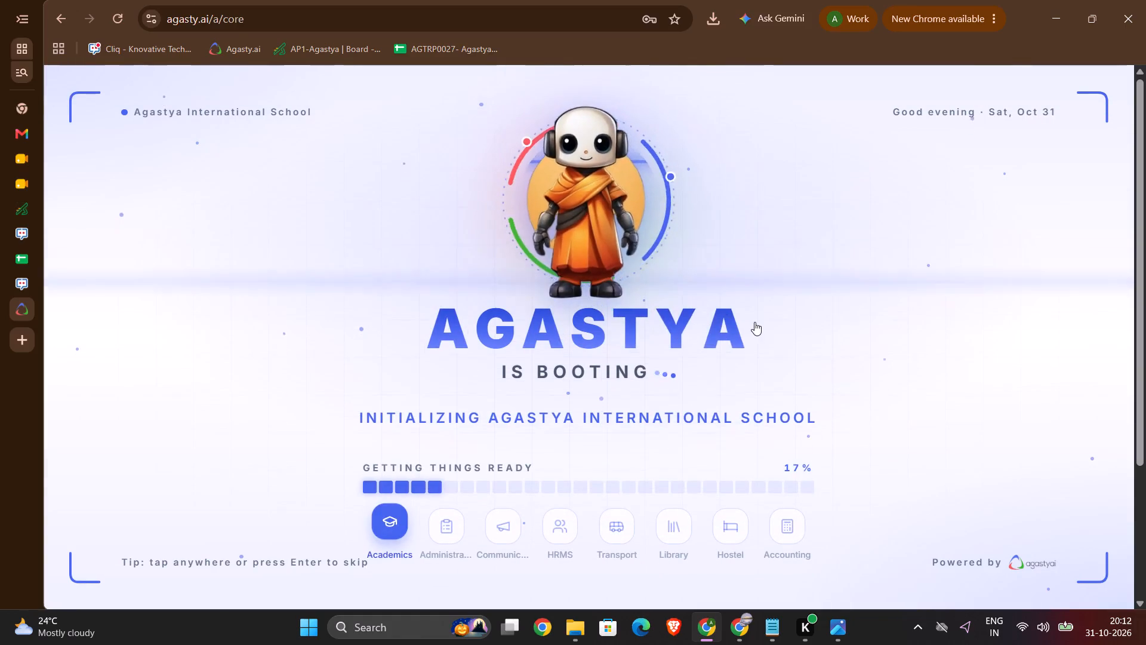
Flip the Manage Student card to its student search, search for "Poo" and open the matching student's details.
scroll(671, 369, down, 1)
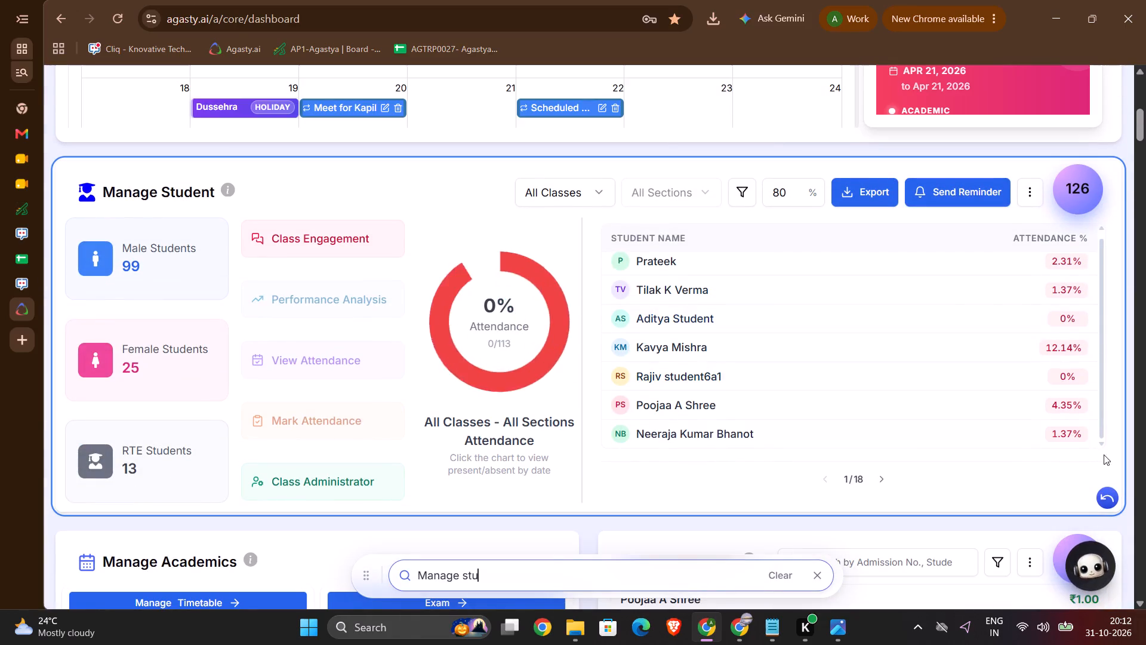
click(1108, 497)
click(651, 218)
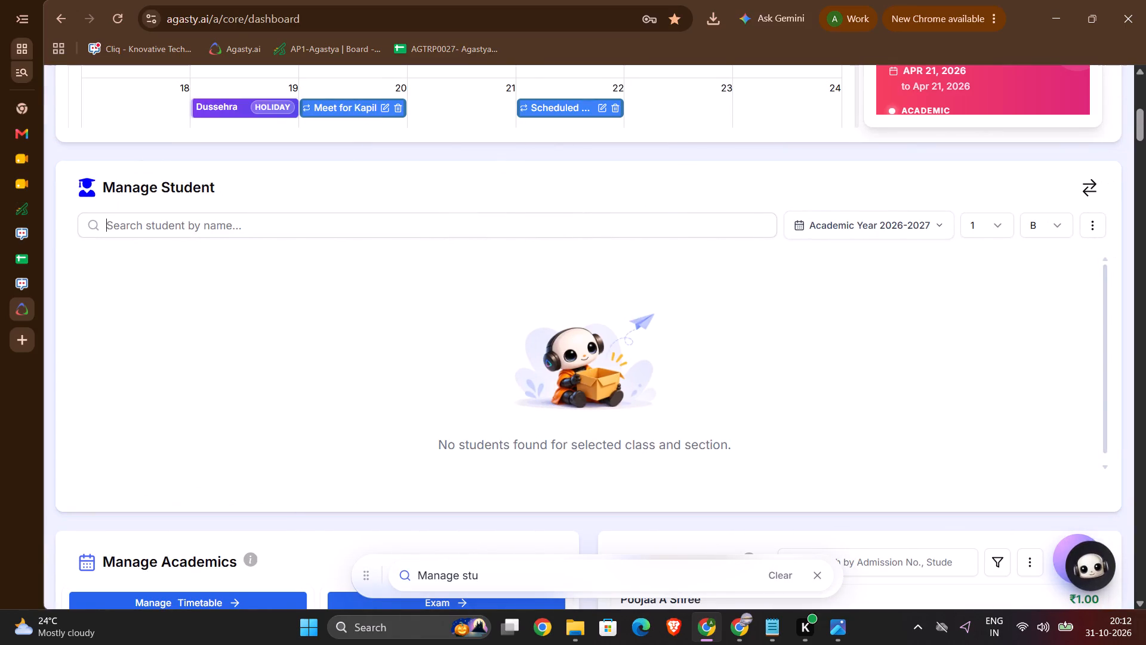
text(Piooj)
key(BackSpace)
key(BackSpace)
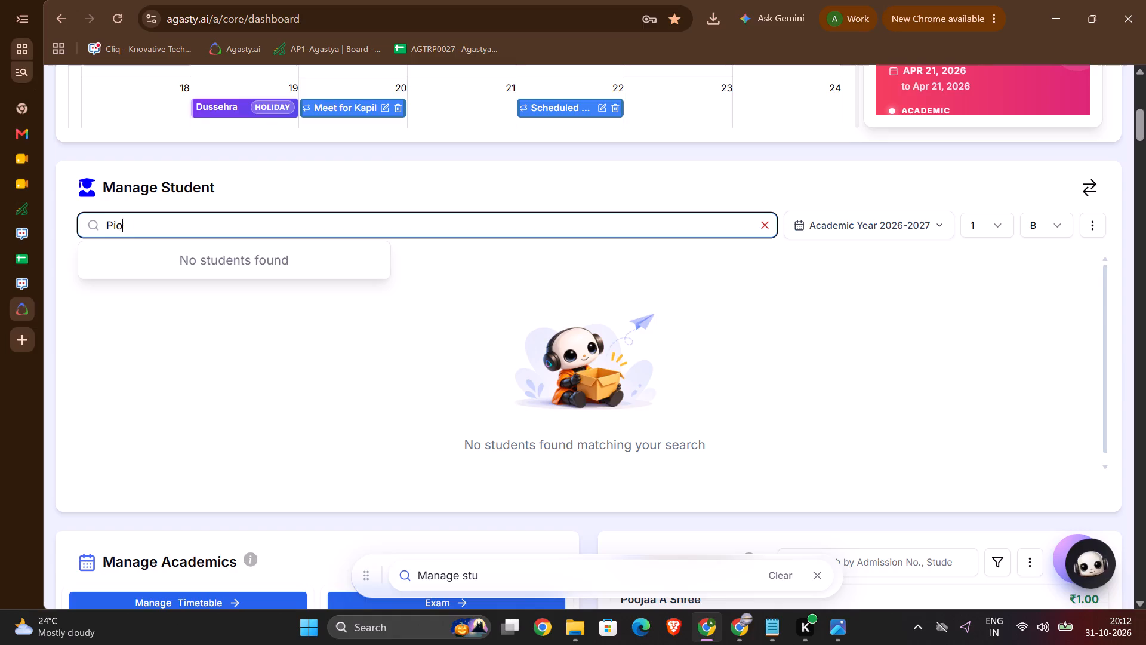
key(BackSpace)
key(BackSpace)
text(ook)
key(BackSpace)
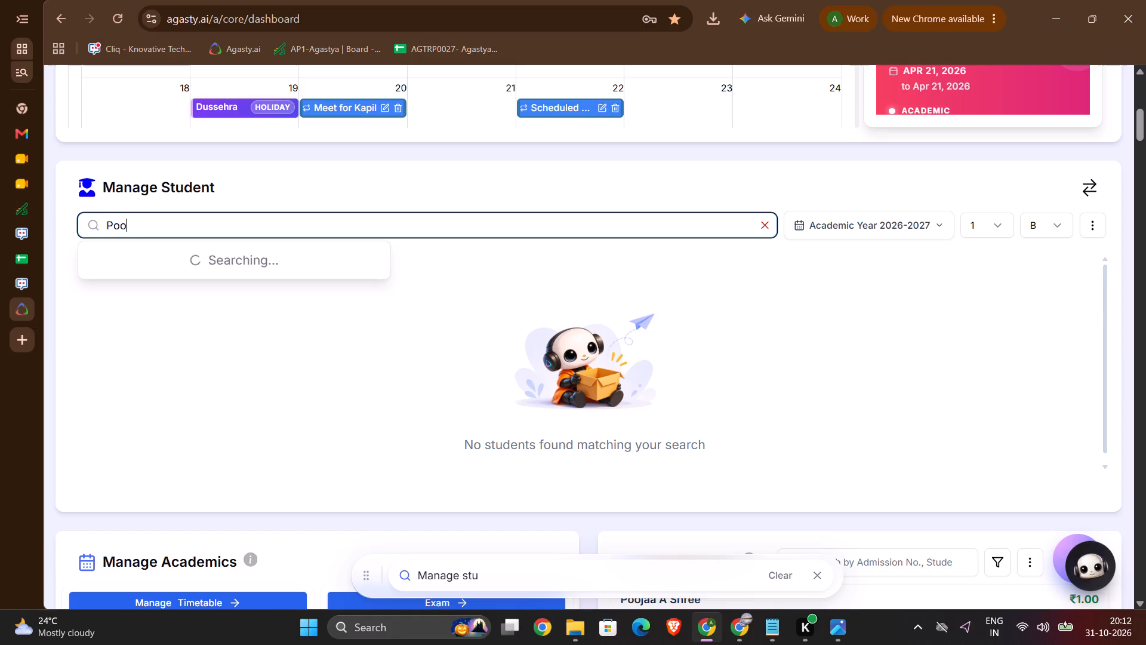
click(288, 226)
click(246, 254)
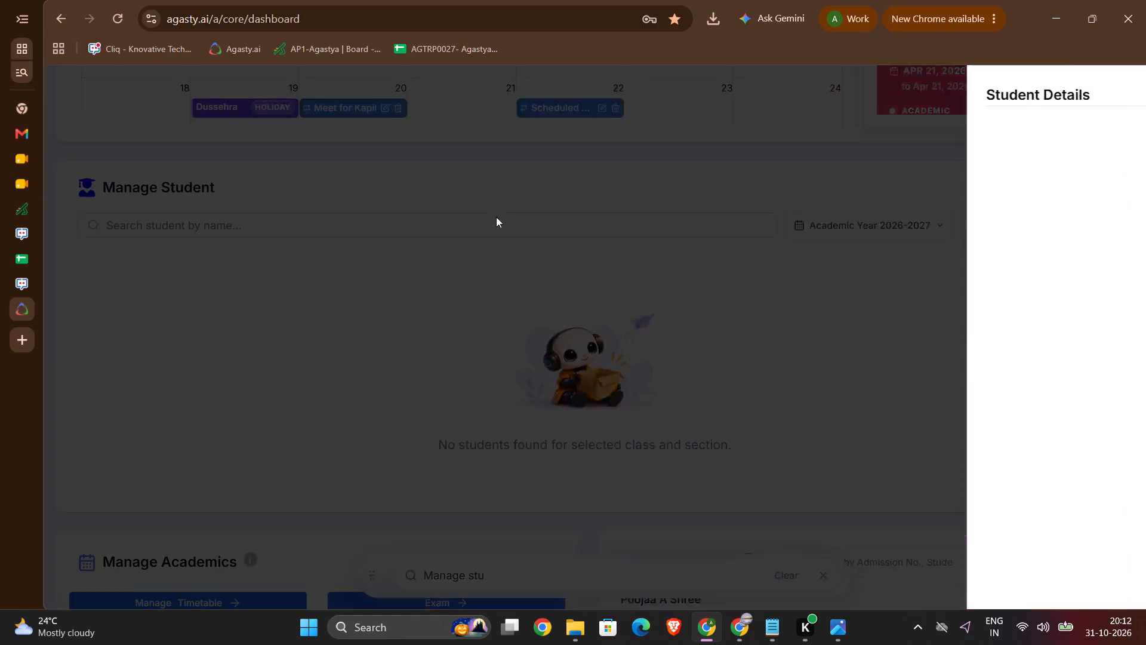
Look over the student's basic information and open the record for editing.
scroll(780, 459, down, 4)
scroll(1039, 257, up, 1)
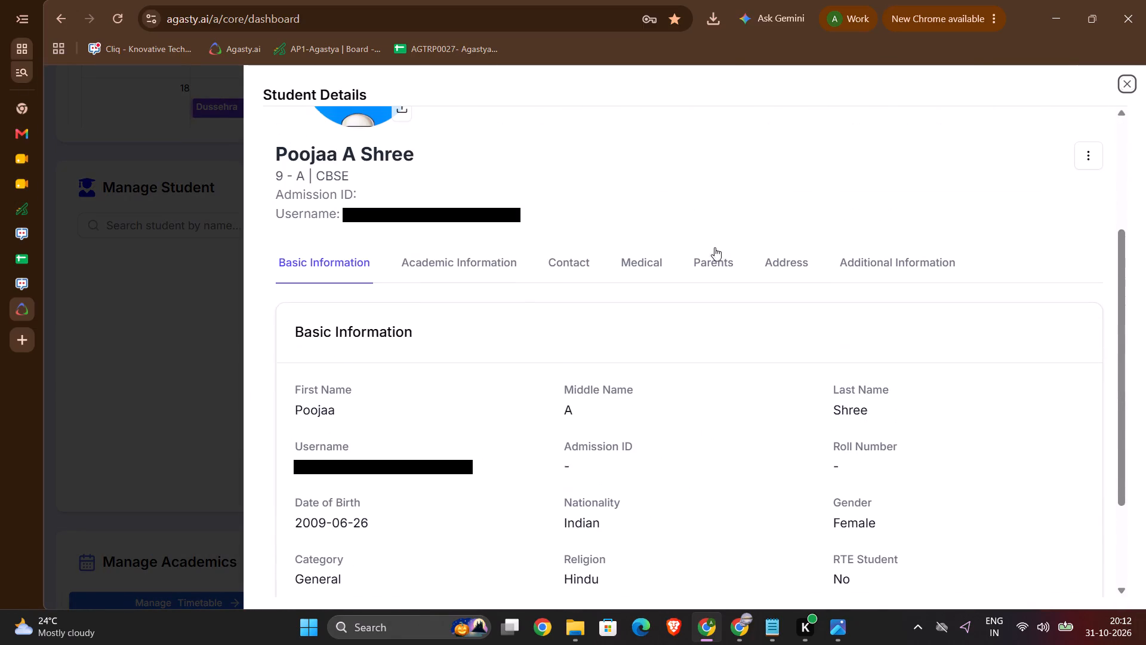
scroll(605, 314, down, 4)
scroll(1133, 125, up, 1)
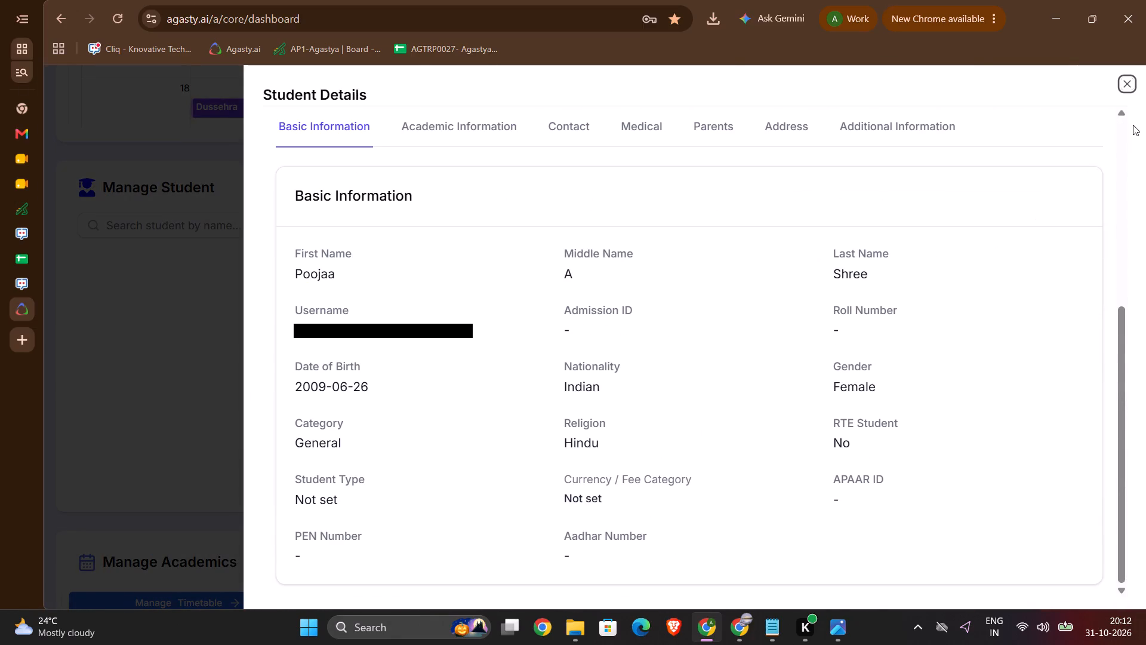
scroll(1089, 199, up, 1)
click(1090, 172)
click(999, 192)
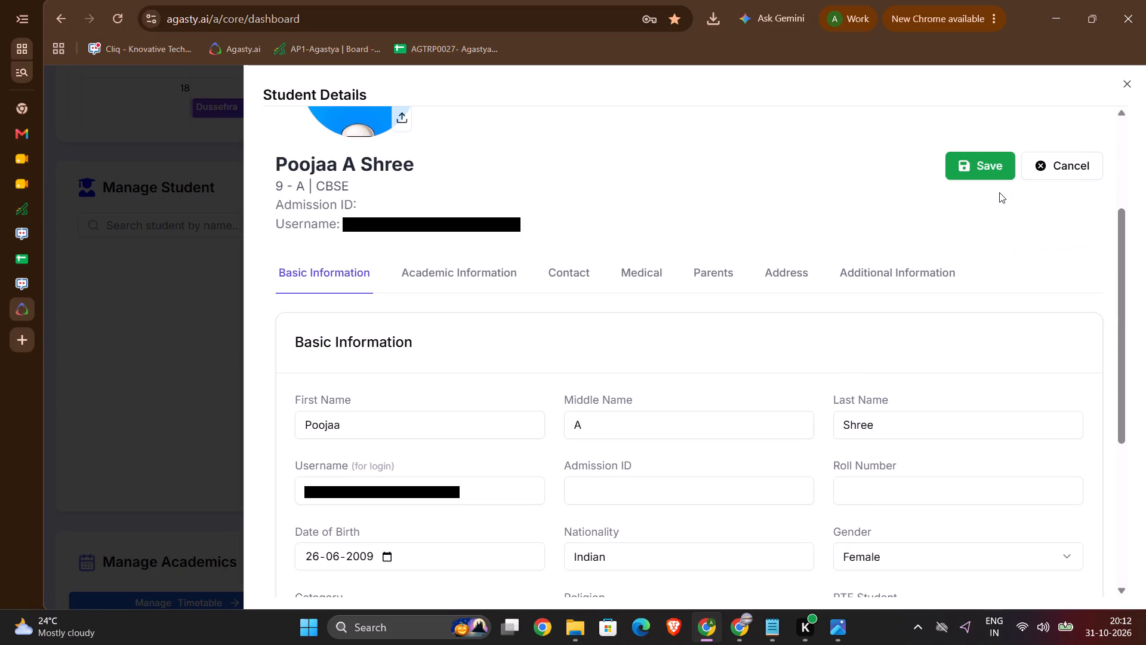
scroll(555, 391, down, 1)
scroll(316, 430, down, 1)
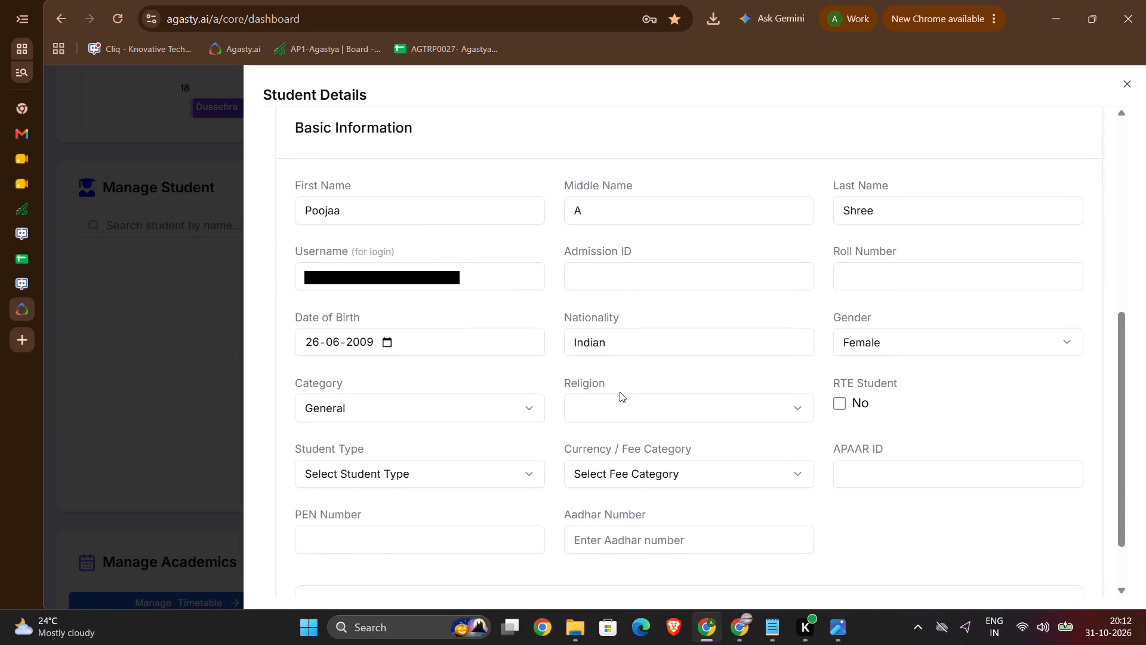
scroll(620, 392, up, 1)
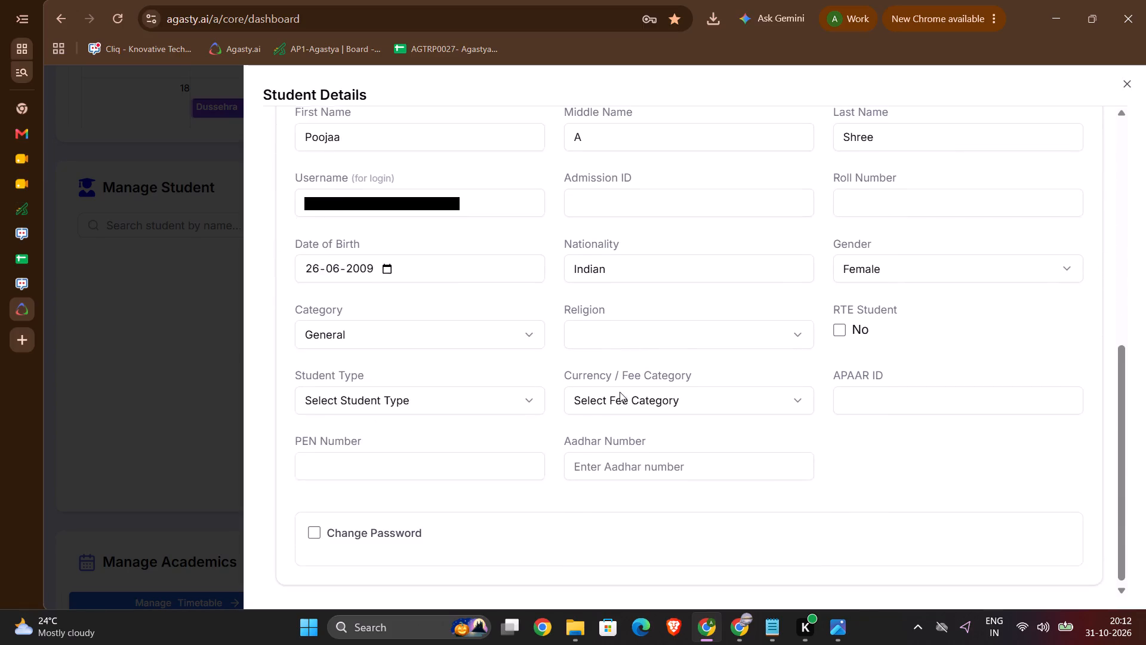
scroll(620, 392, up, 1)
click(550, 460)
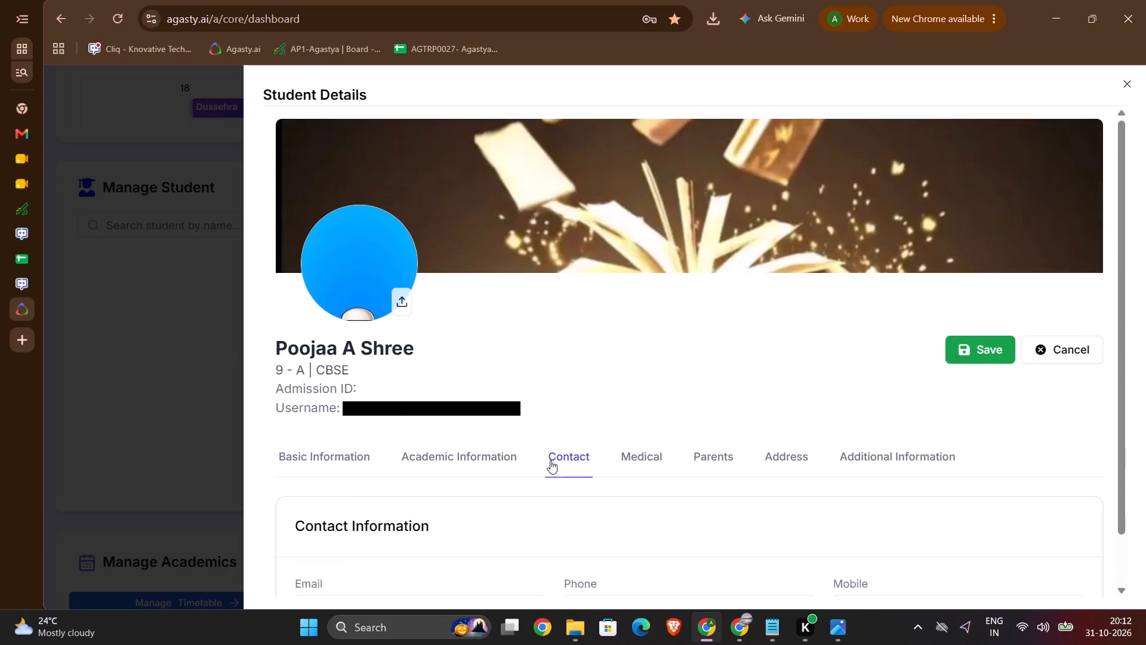